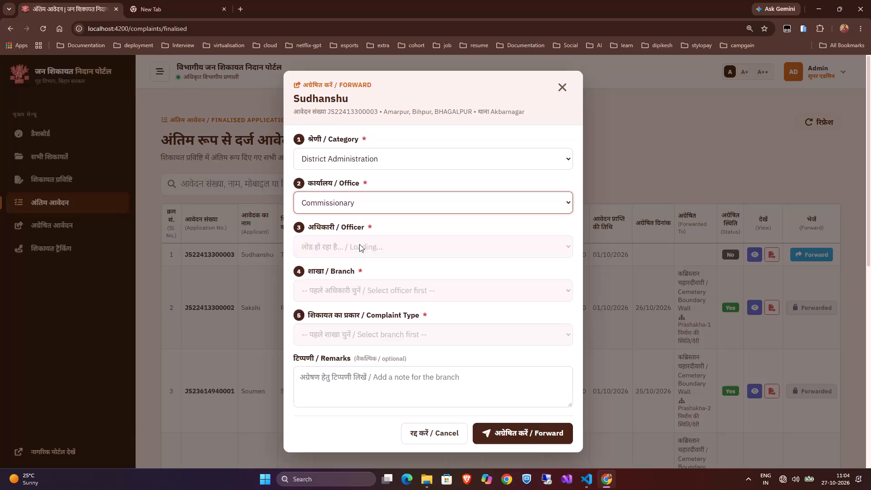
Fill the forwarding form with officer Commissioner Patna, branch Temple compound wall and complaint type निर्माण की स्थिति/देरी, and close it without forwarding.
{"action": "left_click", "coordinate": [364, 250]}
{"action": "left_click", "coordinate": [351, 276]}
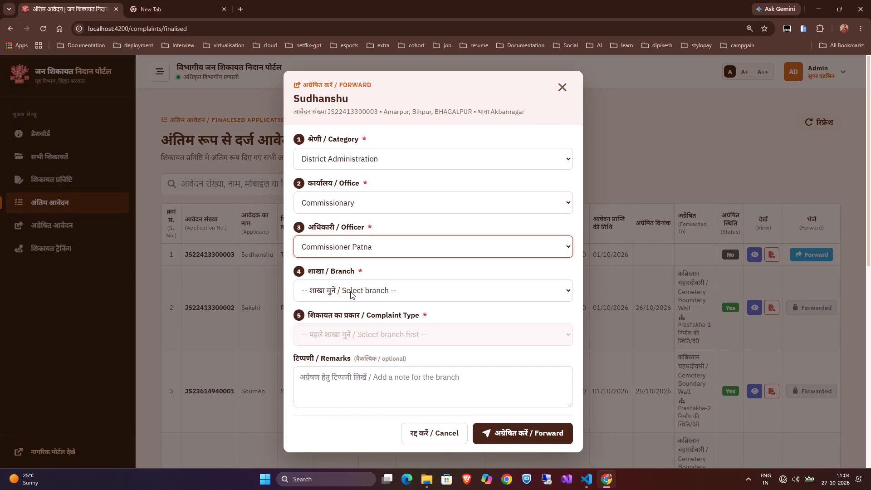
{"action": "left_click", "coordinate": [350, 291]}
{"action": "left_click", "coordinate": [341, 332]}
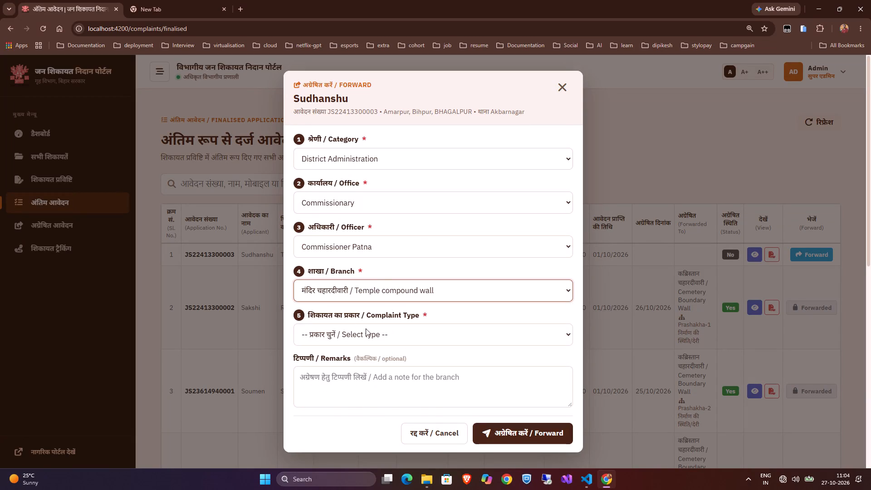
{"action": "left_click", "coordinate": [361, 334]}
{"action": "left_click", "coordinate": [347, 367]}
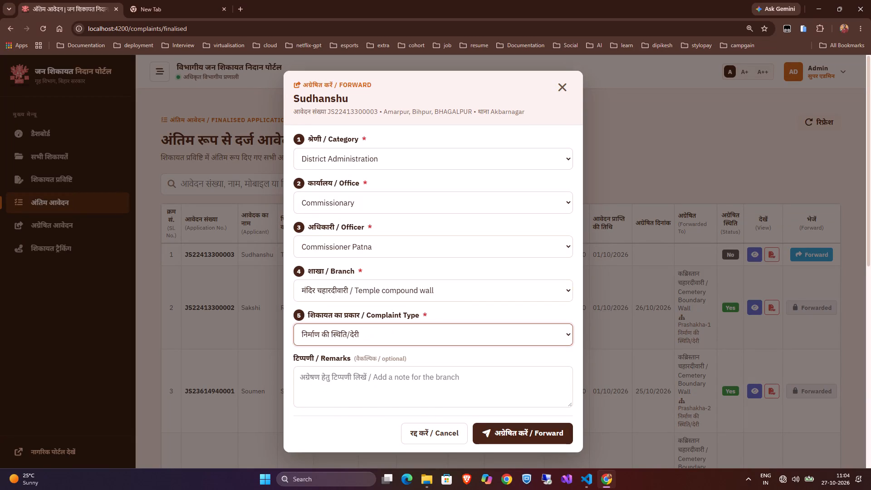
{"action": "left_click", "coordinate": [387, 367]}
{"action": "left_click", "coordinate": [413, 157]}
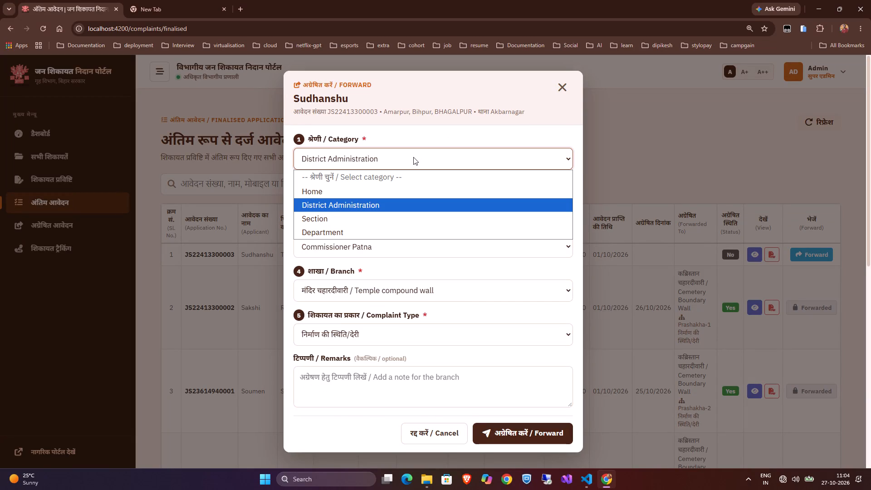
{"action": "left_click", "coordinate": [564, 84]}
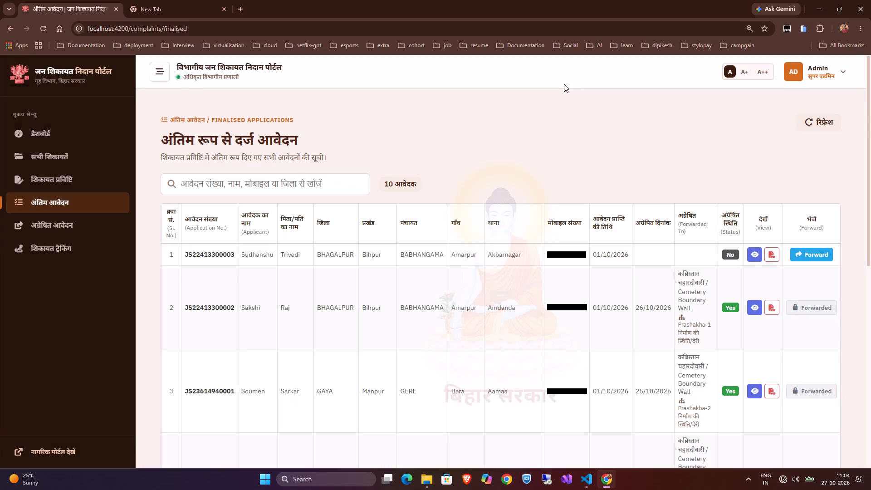
Look through the list of finalised applications and their forwarding status.
{"action": "scroll", "coordinate": [496, 350], "scroll_direction": "down", "scroll_amount": 5}
{"action": "scroll", "coordinate": [496, 350], "scroll_direction": "up", "scroll_amount": 3}
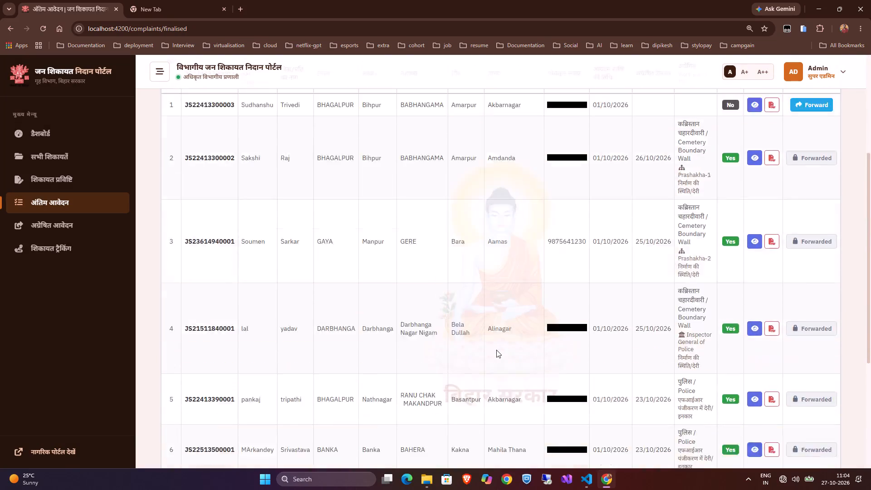
{"action": "scroll", "coordinate": [496, 350], "scroll_direction": "up", "scroll_amount": 6}
Open the dashboard and look over its complaint overview.
{"action": "left_click", "coordinate": [51, 139]}
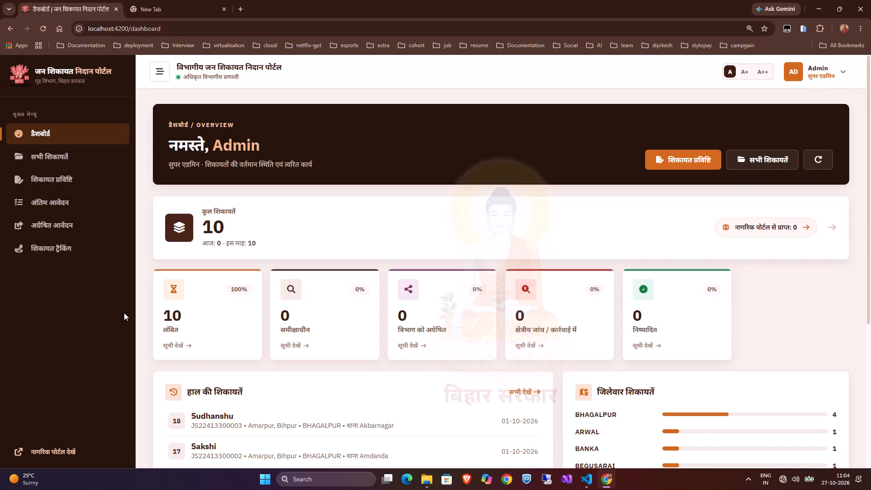
{"action": "scroll", "coordinate": [362, 334], "scroll_direction": "down", "scroll_amount": 2}
{"action": "scroll", "coordinate": [362, 334], "scroll_direction": "up", "scroll_amount": 3}
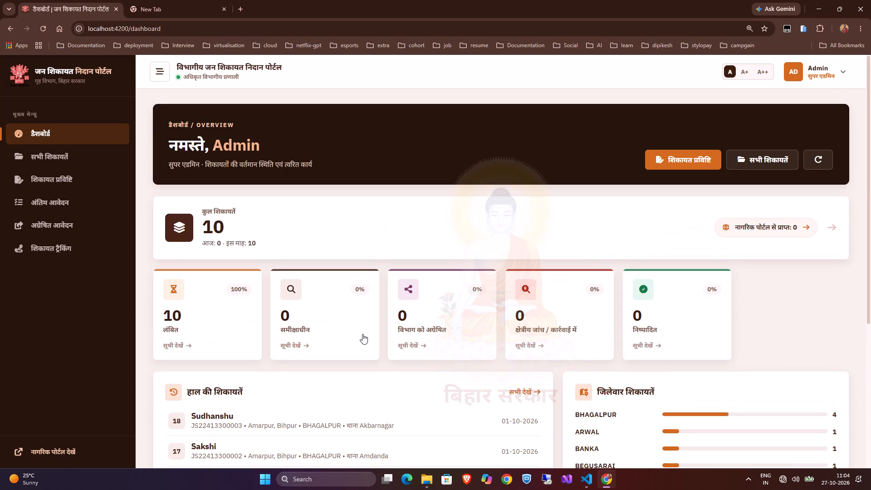
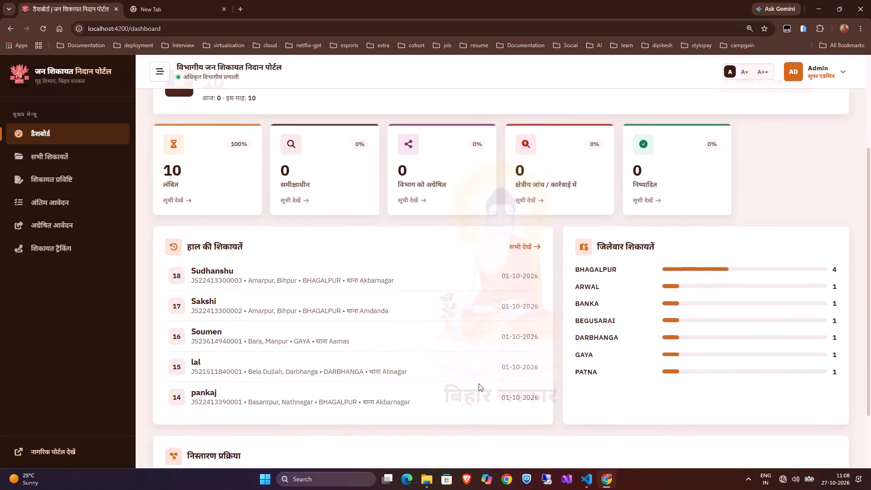
Open the complaint entry page (शिकायत प्रविष्टि) and look over its form fields.
{"action": "scroll", "coordinate": [479, 383], "scroll_direction": "up", "scroll_amount": 4}
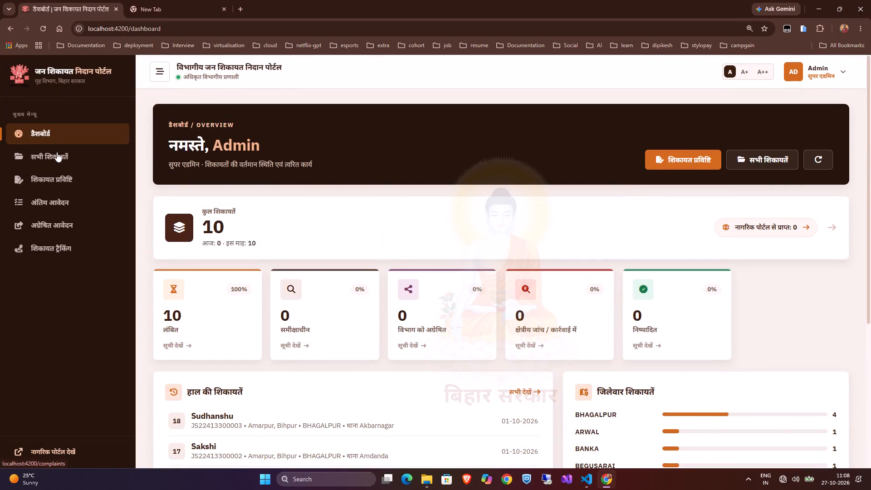
{"action": "left_click", "coordinate": [57, 154]}
{"action": "left_click", "coordinate": [57, 176]}
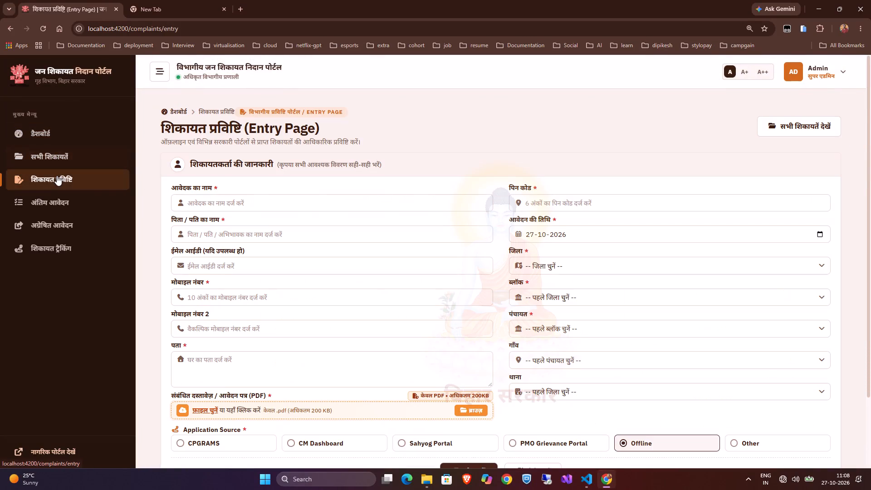
{"action": "scroll", "coordinate": [281, 256], "scroll_direction": "down", "scroll_amount": 2}
{"action": "scroll", "coordinate": [281, 256], "scroll_direction": "up", "scroll_amount": 2}
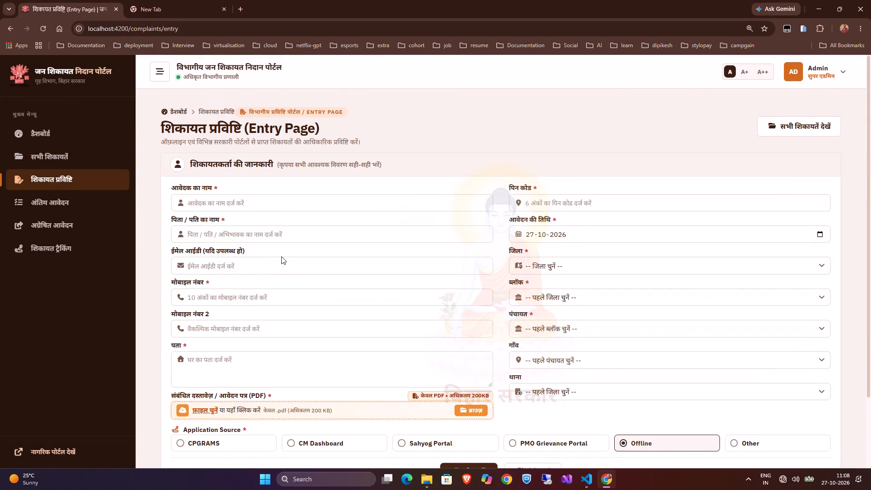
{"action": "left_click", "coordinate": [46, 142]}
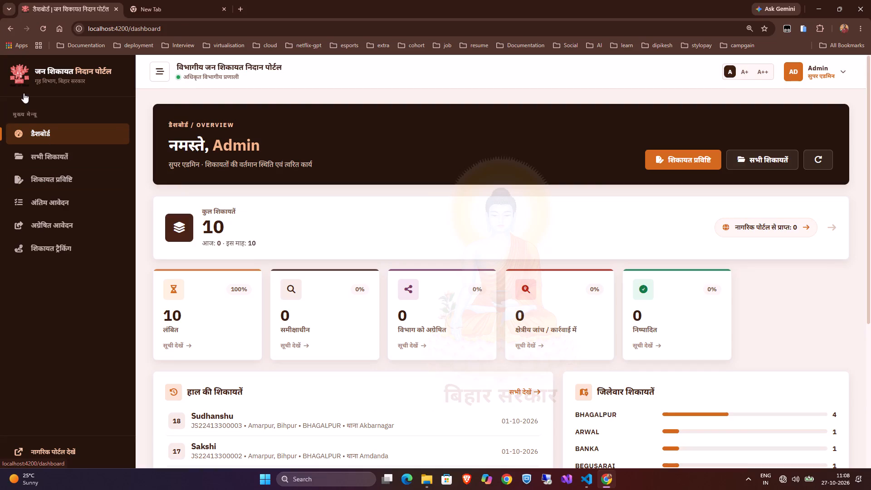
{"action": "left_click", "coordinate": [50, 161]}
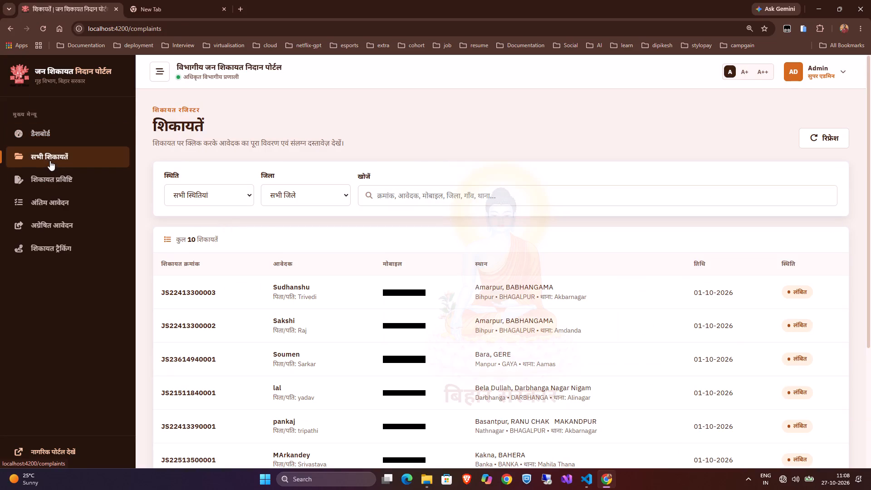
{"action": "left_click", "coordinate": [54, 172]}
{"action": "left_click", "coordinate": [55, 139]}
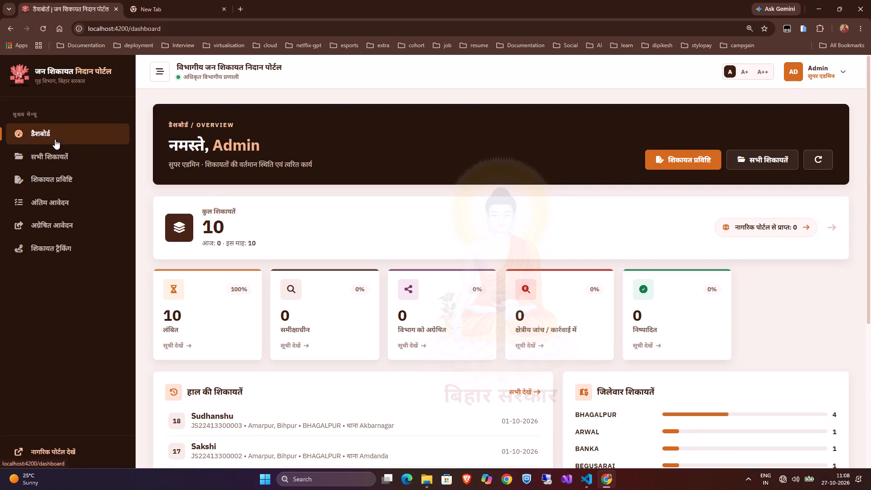
Open the list of all complaints and filter it by status लंबित and district ARWAL.
{"action": "left_click", "coordinate": [48, 154]}
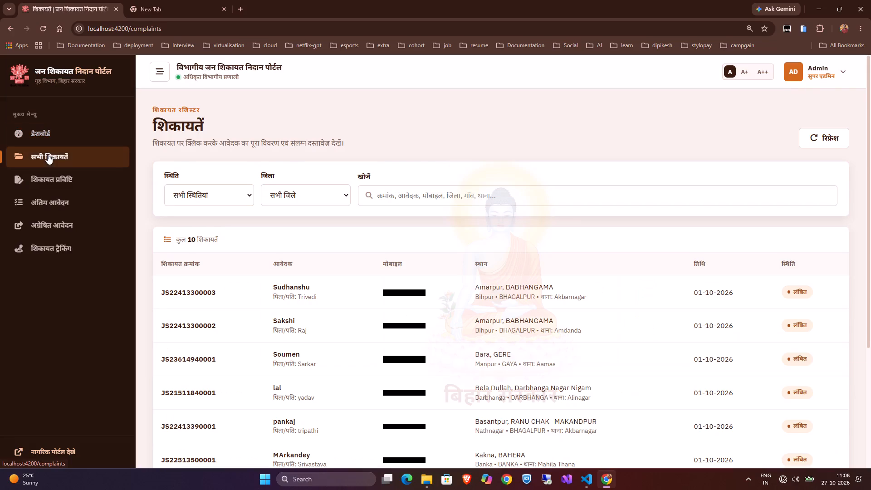
{"action": "left_click", "coordinate": [203, 195]}
{"action": "left_click", "coordinate": [196, 226]}
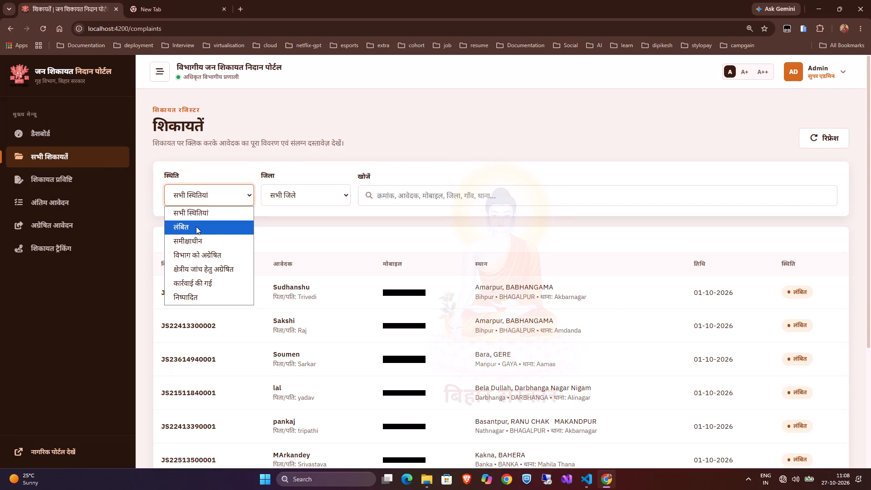
{"action": "left_click", "coordinate": [293, 196]}
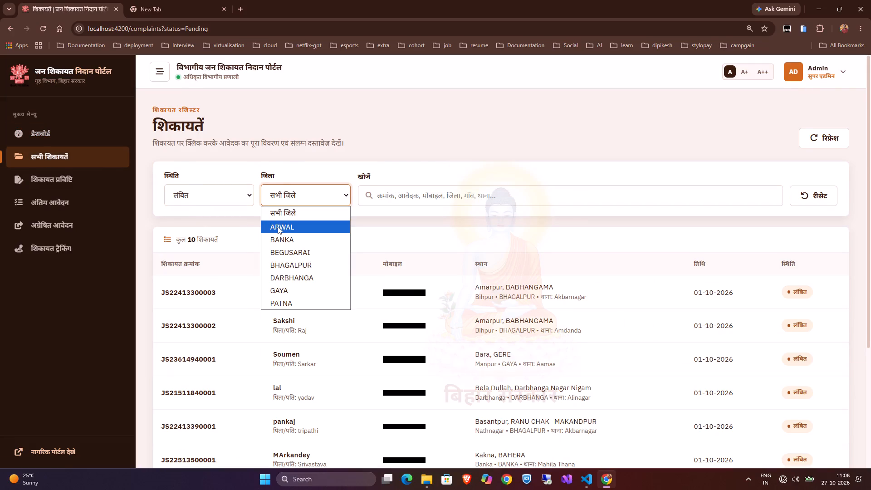
{"action": "left_click", "coordinate": [278, 226]}
Set the complaint list filters back to सभी स्थितियां for status and सभी जिले for district.
{"action": "left_click", "coordinate": [210, 201]}
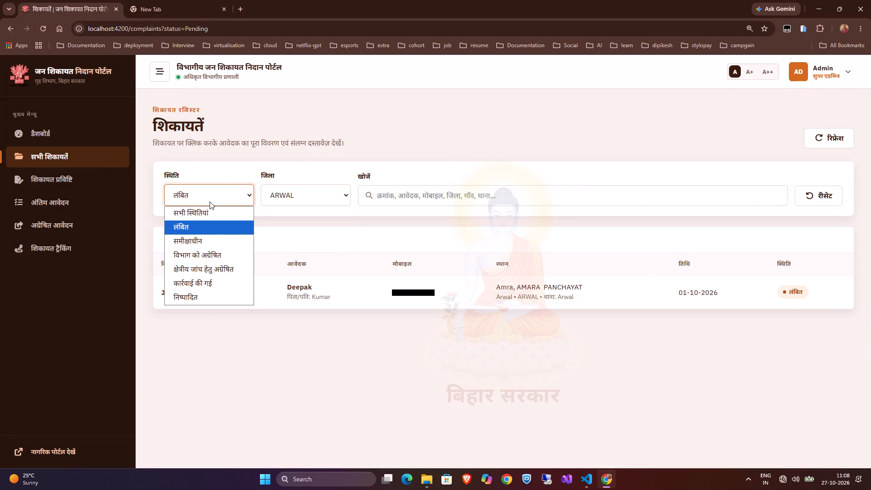
{"action": "left_click", "coordinate": [218, 213]}
{"action": "left_click", "coordinate": [316, 204]}
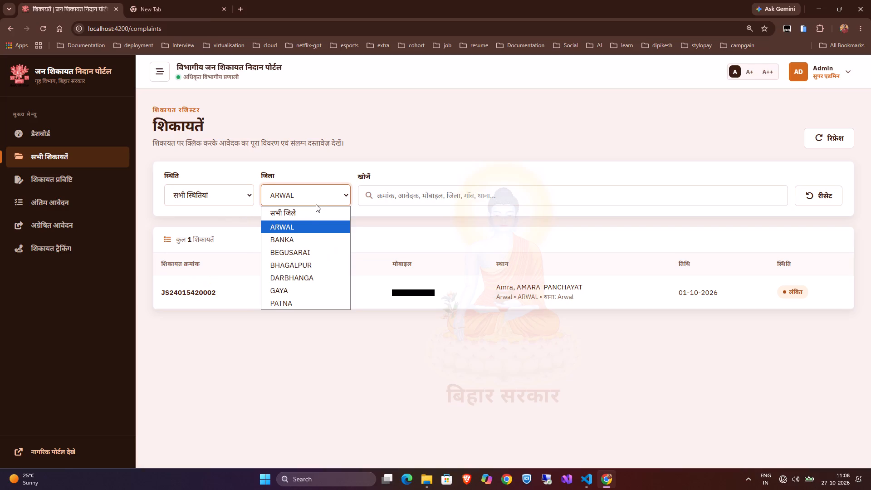
{"action": "left_click", "coordinate": [310, 213]}
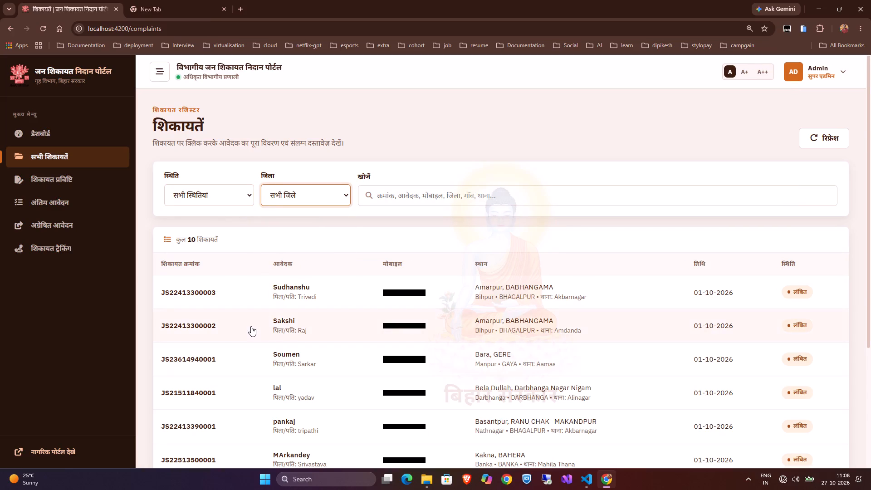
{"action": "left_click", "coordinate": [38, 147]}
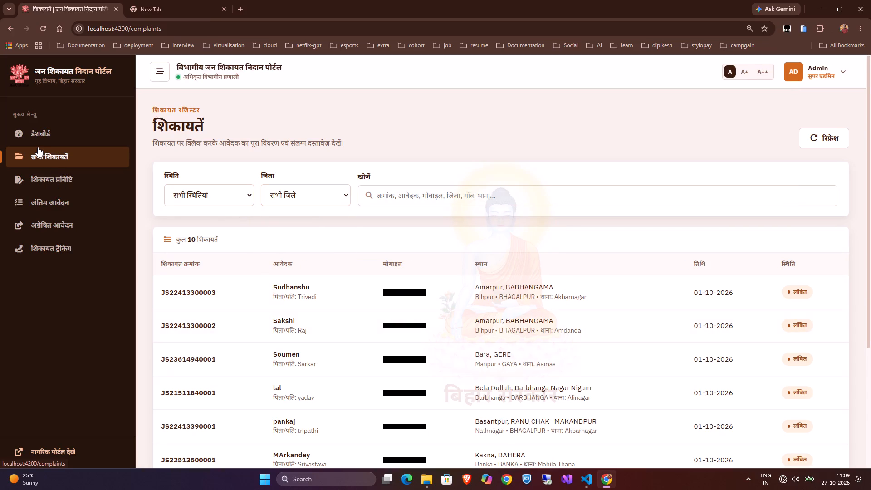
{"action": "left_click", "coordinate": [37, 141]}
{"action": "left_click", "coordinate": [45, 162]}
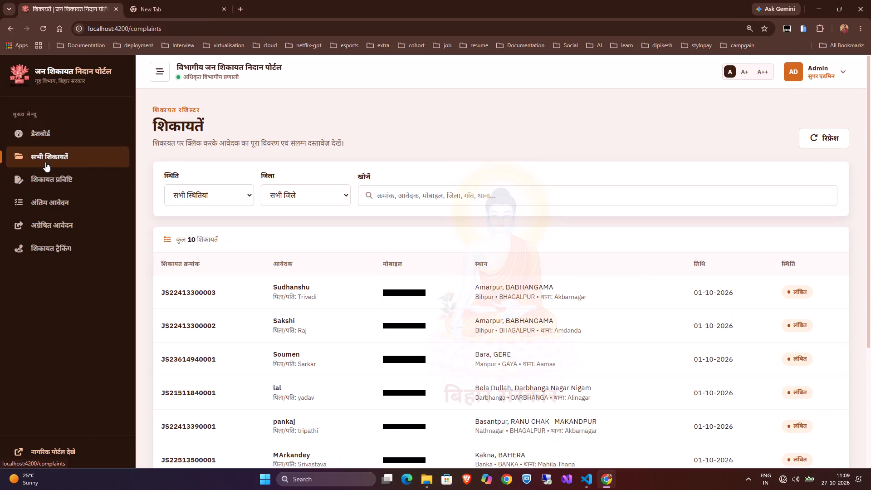
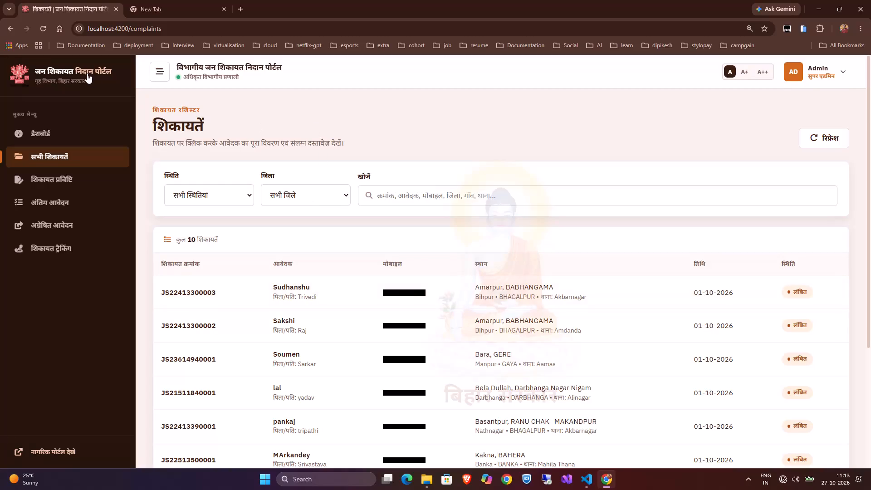
Review the dashboard, all complaints (सभी शिकायतें) and complaint entry (शिकायत प्रविष्टि) pages in turn, finishing on the dashboard (डैशबोर्ड).
{"action": "left_click", "coordinate": [53, 136]}
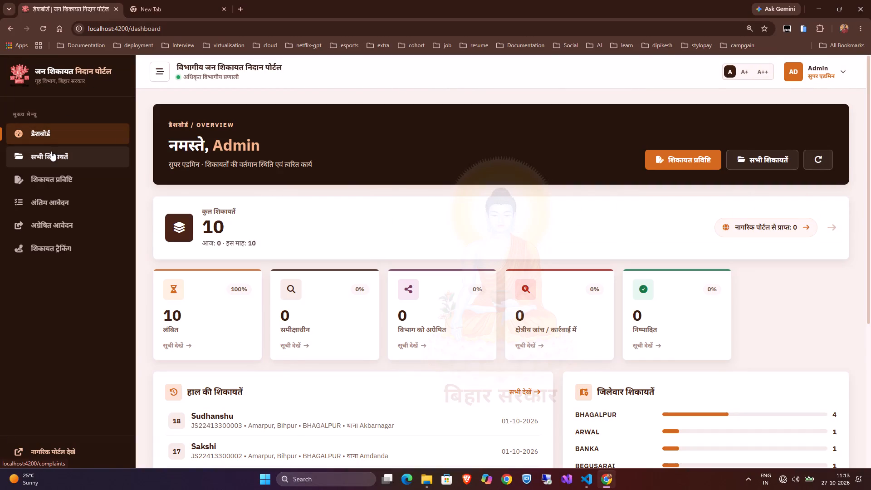
{"action": "left_click", "coordinate": [51, 151]}
{"action": "left_click", "coordinate": [50, 175]}
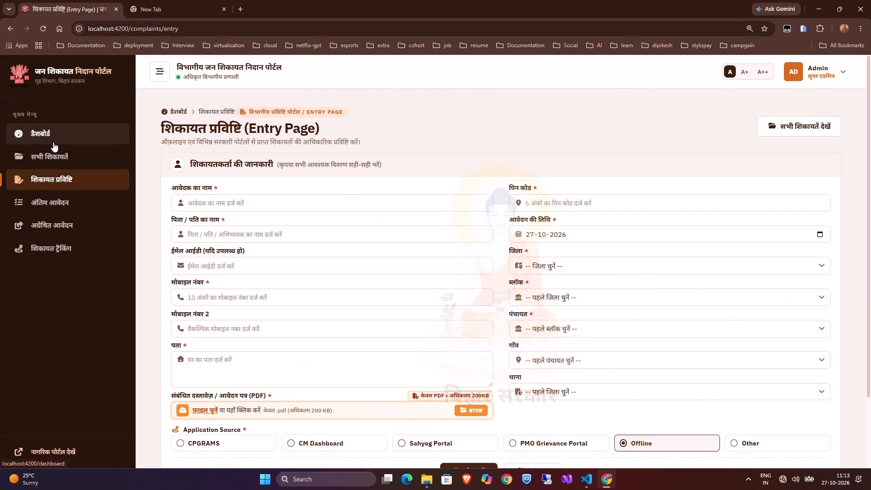
{"action": "left_click", "coordinate": [53, 142]}
{"action": "left_click", "coordinate": [52, 157]}
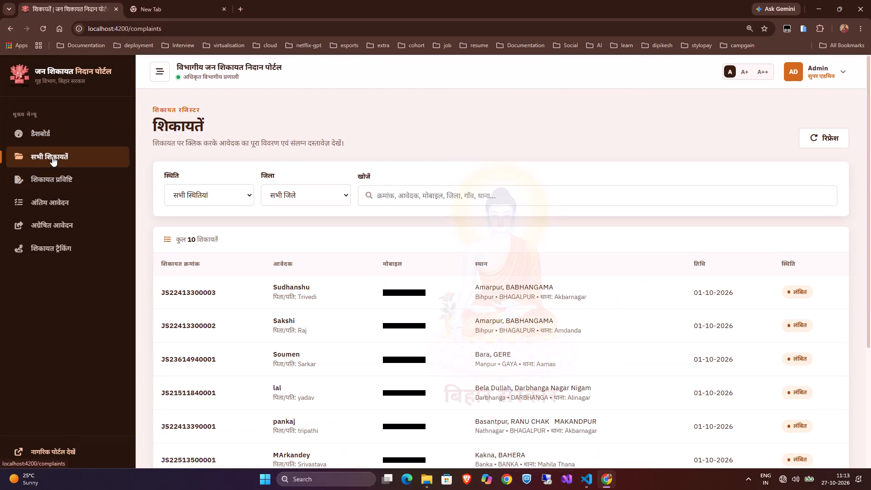
{"action": "left_click", "coordinate": [51, 166]}
{"action": "left_click", "coordinate": [51, 168]}
{"action": "left_click", "coordinate": [51, 171]}
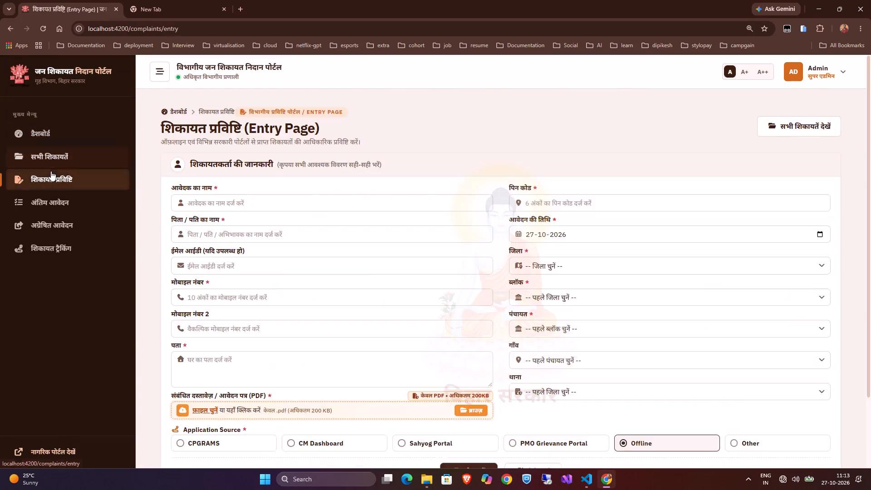
{"action": "left_click", "coordinate": [56, 147]}
{"action": "left_click", "coordinate": [48, 137]}
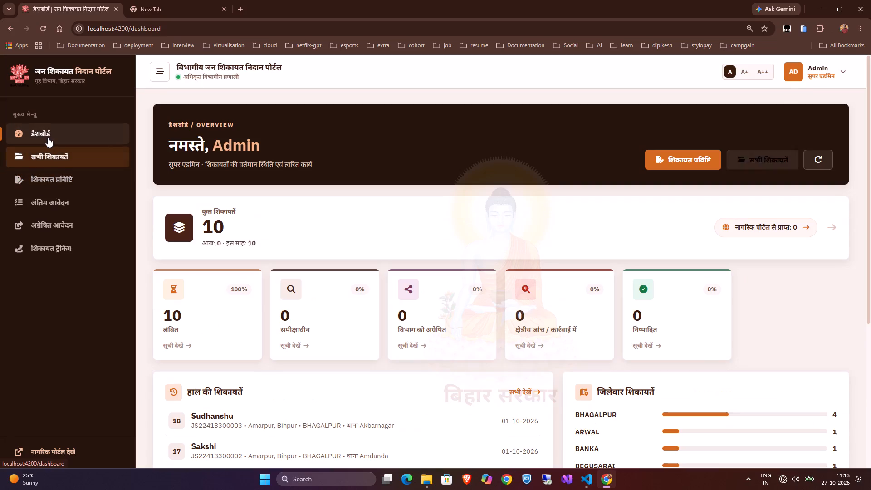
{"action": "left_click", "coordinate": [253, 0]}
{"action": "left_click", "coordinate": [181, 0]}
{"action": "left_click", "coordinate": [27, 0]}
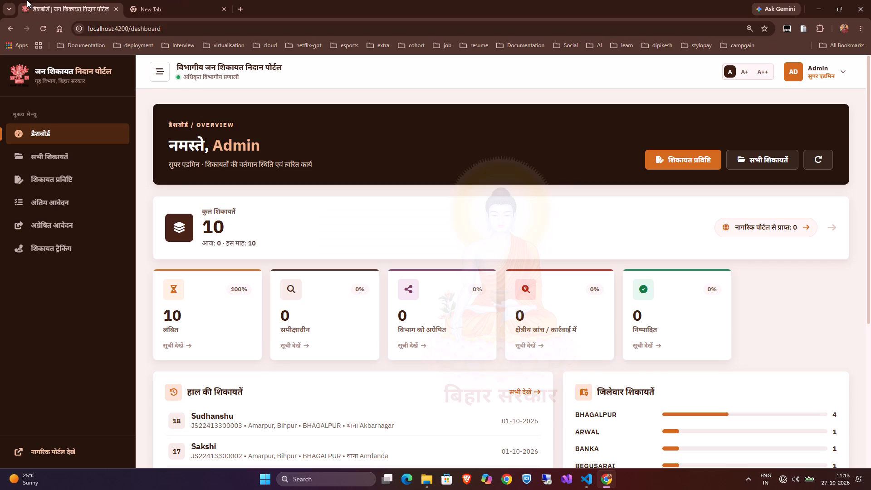
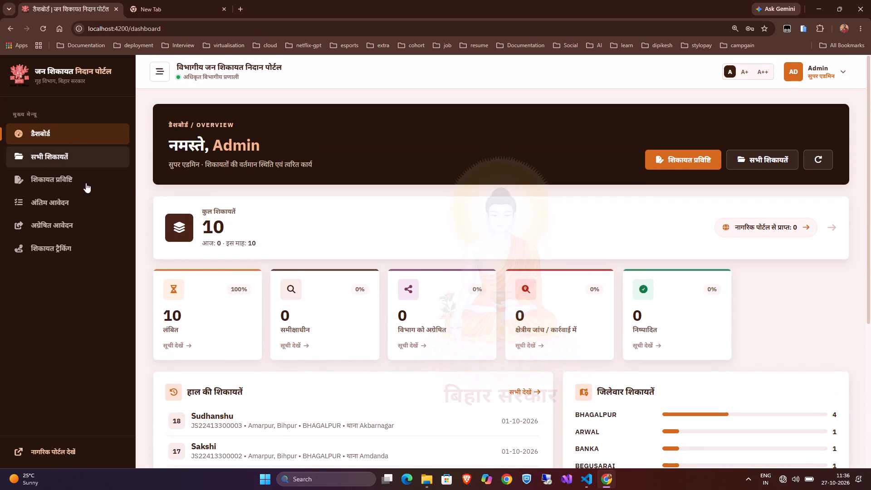
Open the complaint entry form (शिकायत प्रविष्टि) from the dashboard and enter "prashant" as the applicant's name (आवेदक का नाम).
{"action": "left_click", "coordinate": [689, 158]}
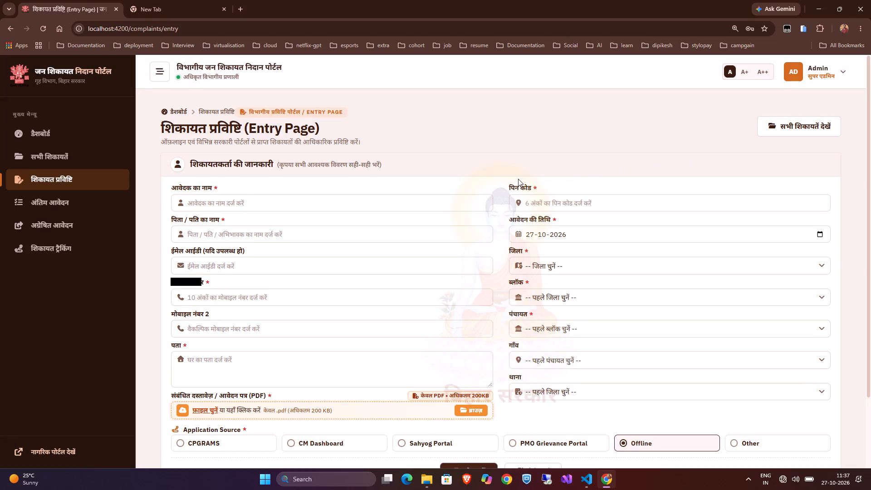
{"action": "left_click", "coordinate": [392, 195]}
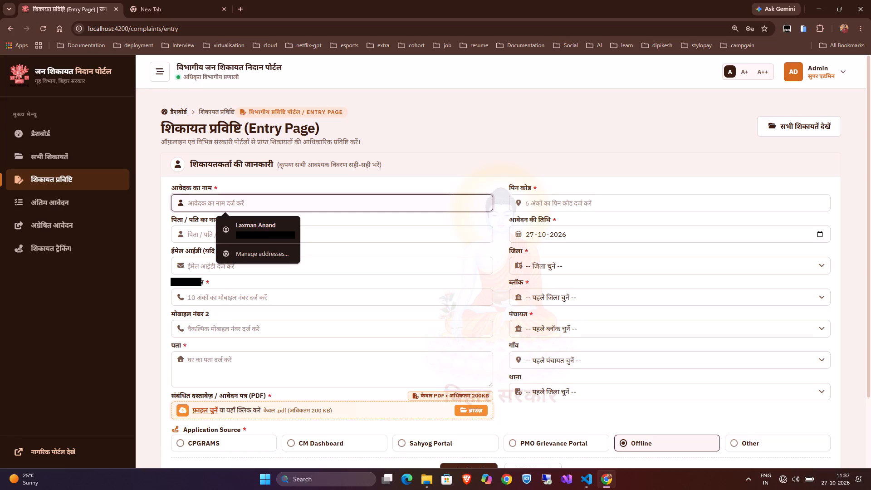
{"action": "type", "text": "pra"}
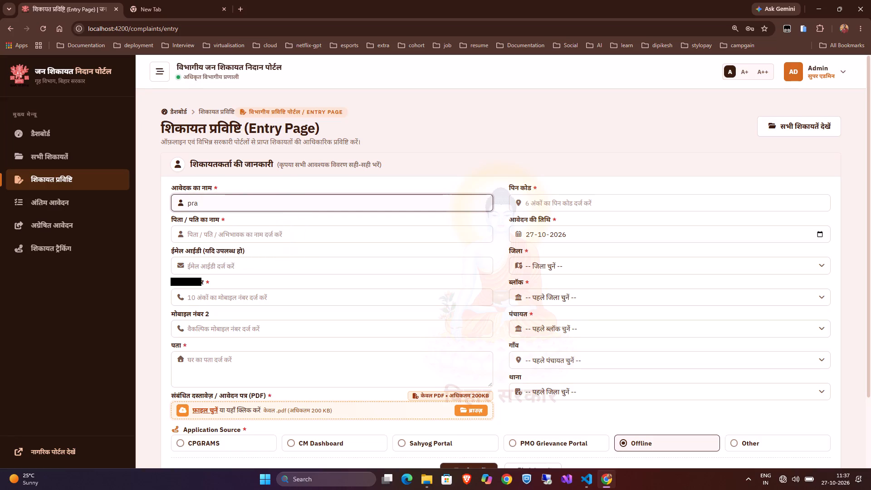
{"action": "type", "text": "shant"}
Fill in the father's or husband's name (पिता / पति का नाम) starting with "ku", clearing the mistyped characters after it.
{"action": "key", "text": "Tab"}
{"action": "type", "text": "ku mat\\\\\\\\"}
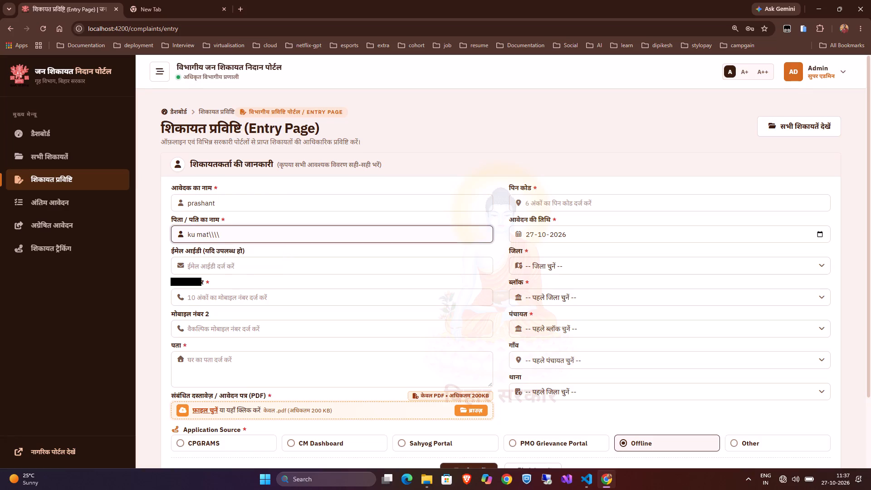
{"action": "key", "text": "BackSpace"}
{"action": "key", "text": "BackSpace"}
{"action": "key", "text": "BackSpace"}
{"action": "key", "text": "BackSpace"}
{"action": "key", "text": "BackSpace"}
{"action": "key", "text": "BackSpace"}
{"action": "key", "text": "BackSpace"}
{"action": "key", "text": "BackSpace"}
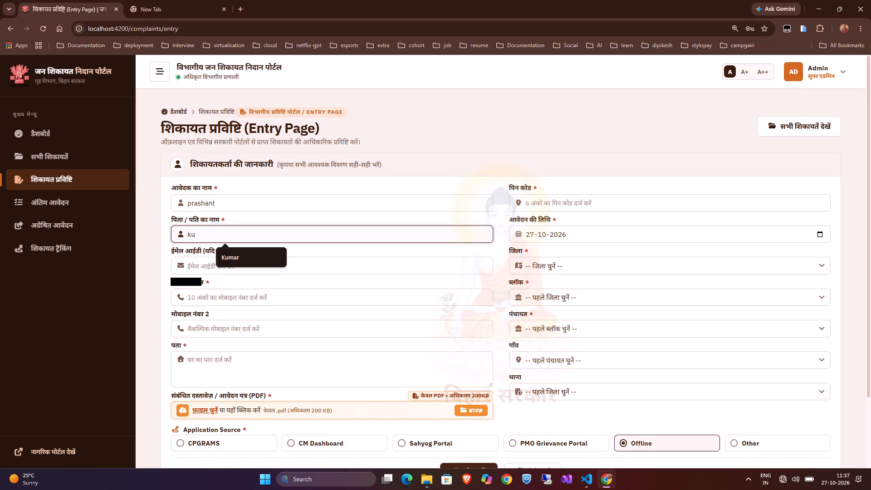
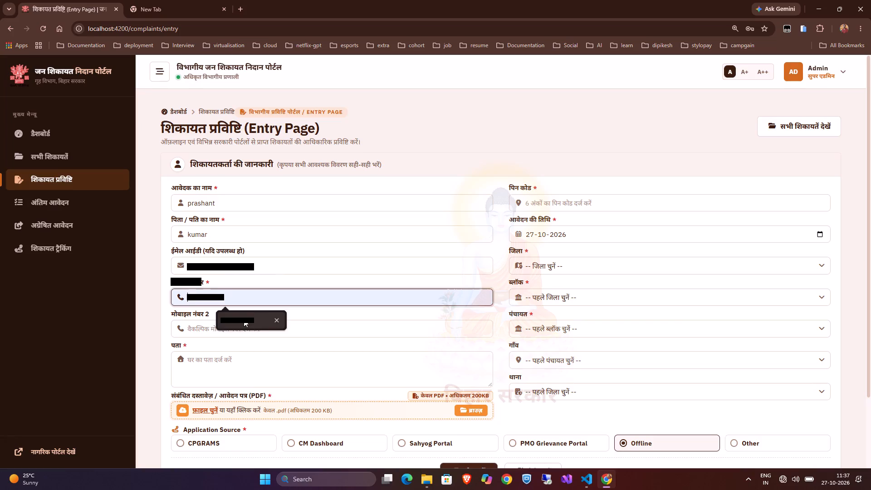
Fill in the applicant's primary and alternative mobile numbers (मोबाइल नंबर 2) with the saved suggestions.
{"action": "left_click", "coordinate": [244, 319]}
{"action": "left_click", "coordinate": [234, 324]}
{"action": "left_click", "coordinate": [235, 346]}
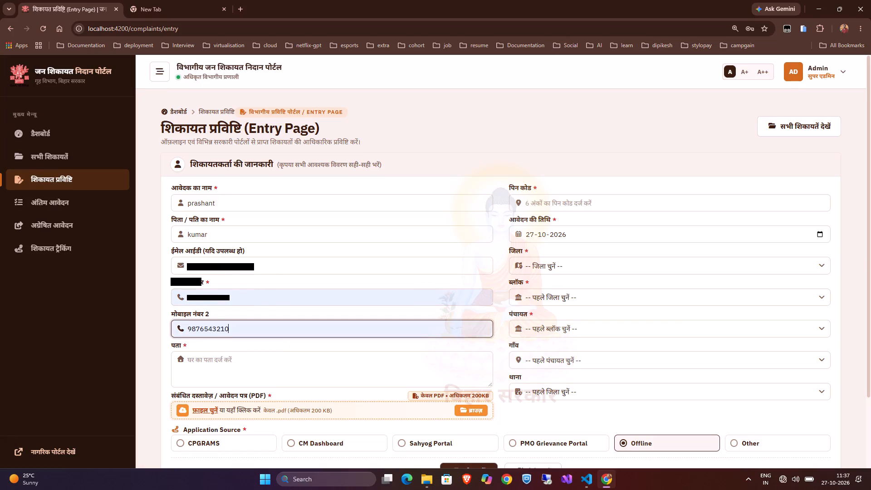
Enter the applicant's address (पता) and six-digit postal code (पिन कोड) in the complaint form.
{"action": "left_click", "coordinate": [234, 356]}
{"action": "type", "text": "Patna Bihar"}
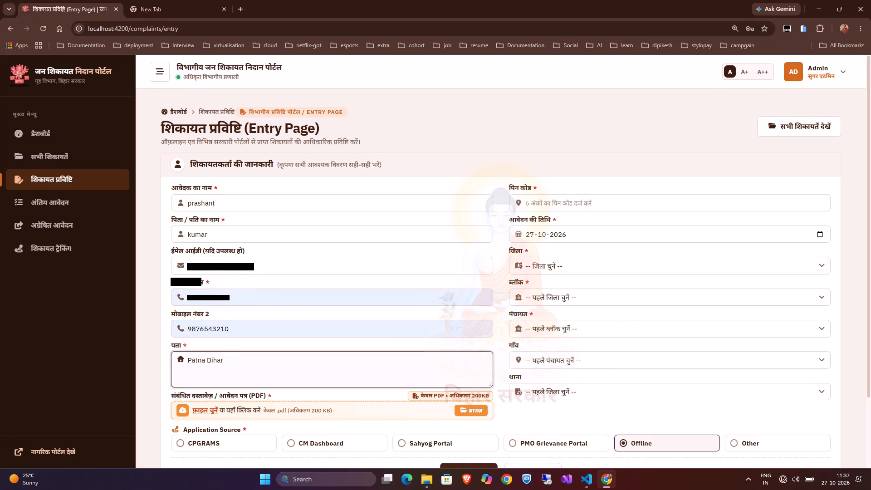
{"action": "left_click", "coordinate": [590, 201]}
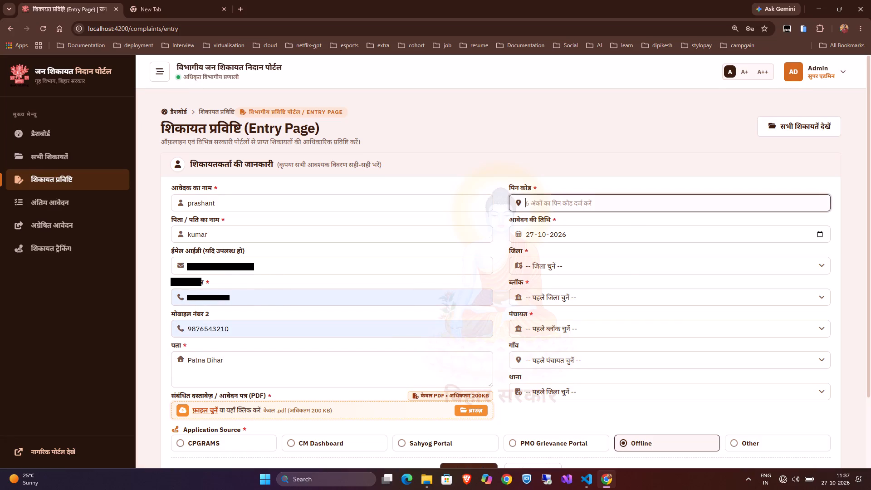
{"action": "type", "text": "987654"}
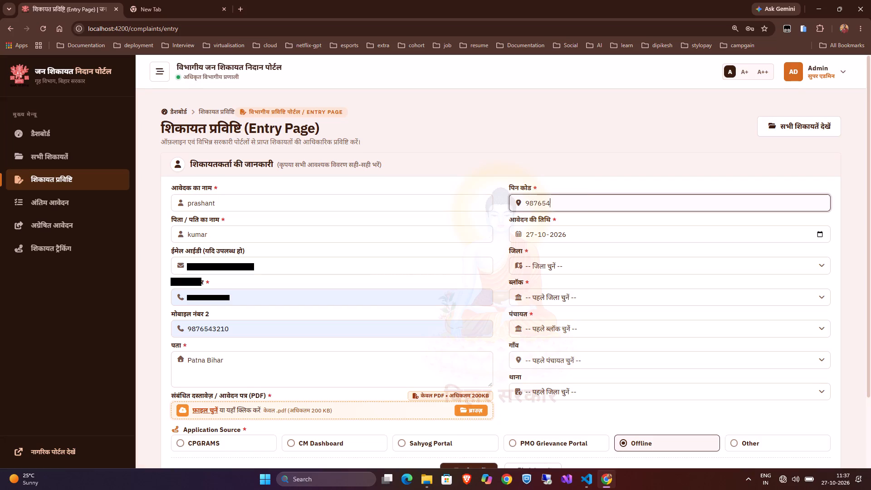
Set the application date (आवेदन की तिथि) to 01-10-2026.
{"action": "left_click", "coordinate": [581, 236]}
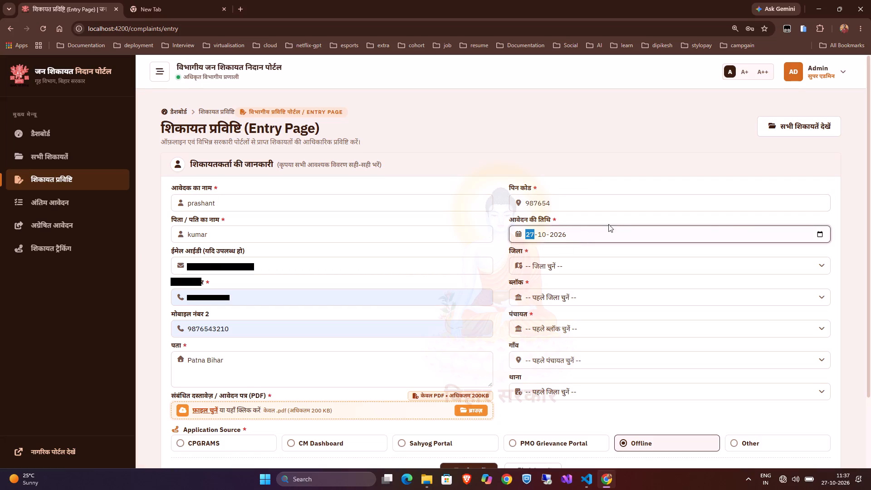
{"action": "left_click", "coordinate": [820, 234]}
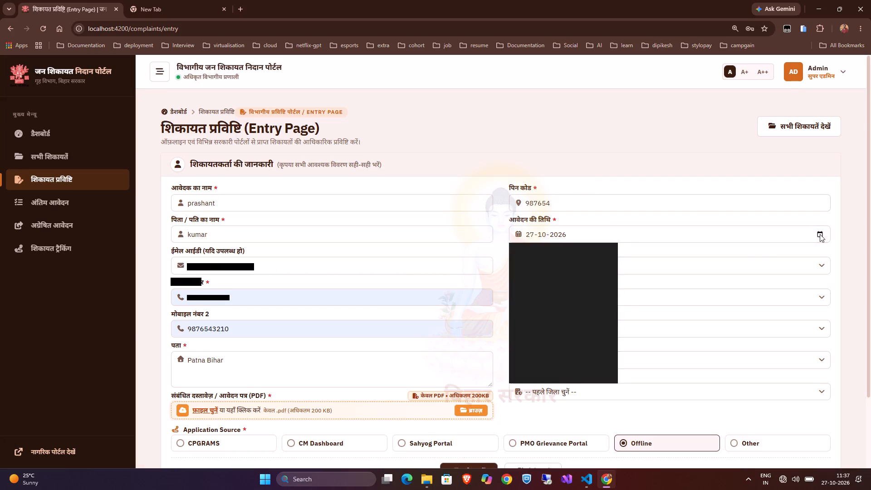
{"action": "left_click", "coordinate": [573, 287]}
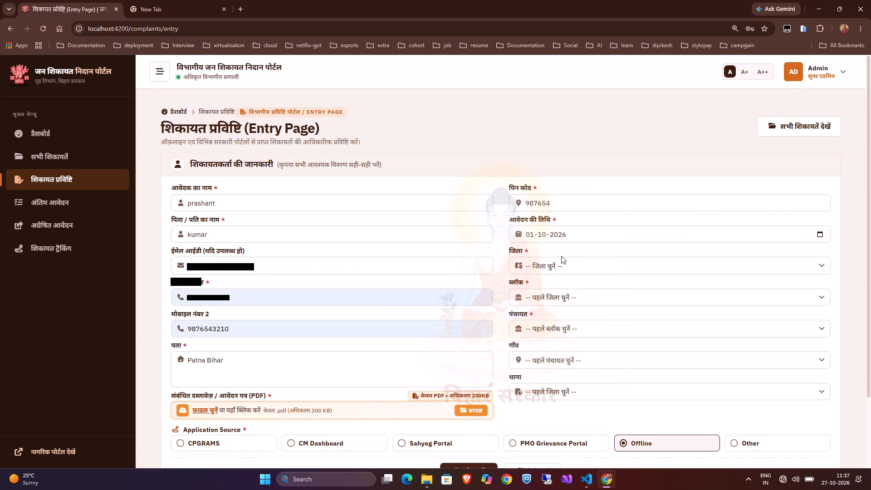
Open the district (जिला) choices for the complaint.
{"action": "left_click", "coordinate": [561, 256]}
{"action": "left_click", "coordinate": [560, 259]}
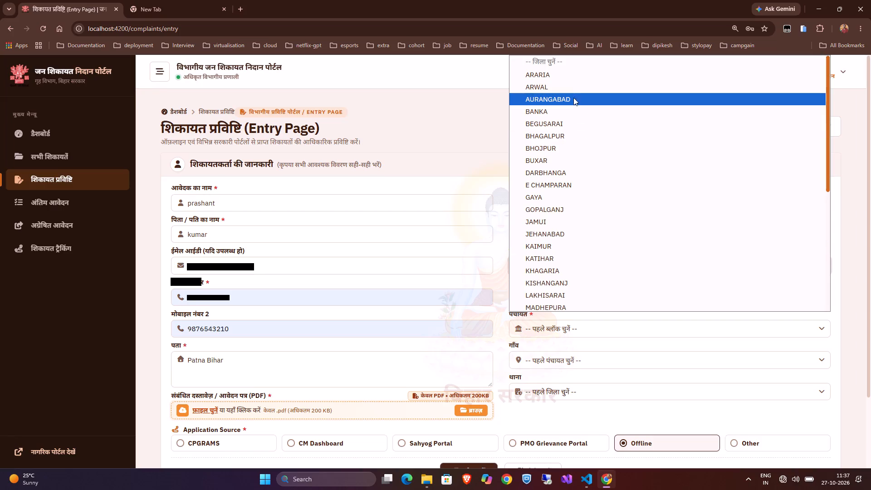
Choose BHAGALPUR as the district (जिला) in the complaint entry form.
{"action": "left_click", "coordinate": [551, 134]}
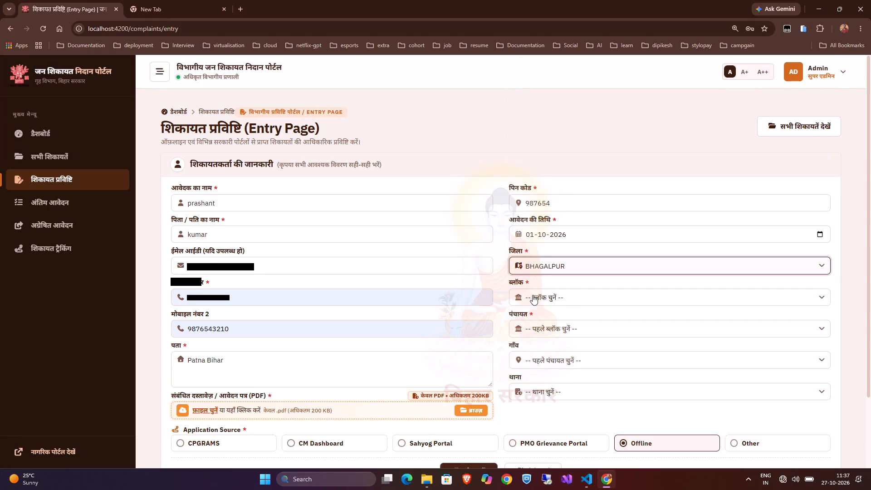
Change the district (जिला) in the complaint entry form to PATNA.
{"action": "left_click", "coordinate": [551, 258]}
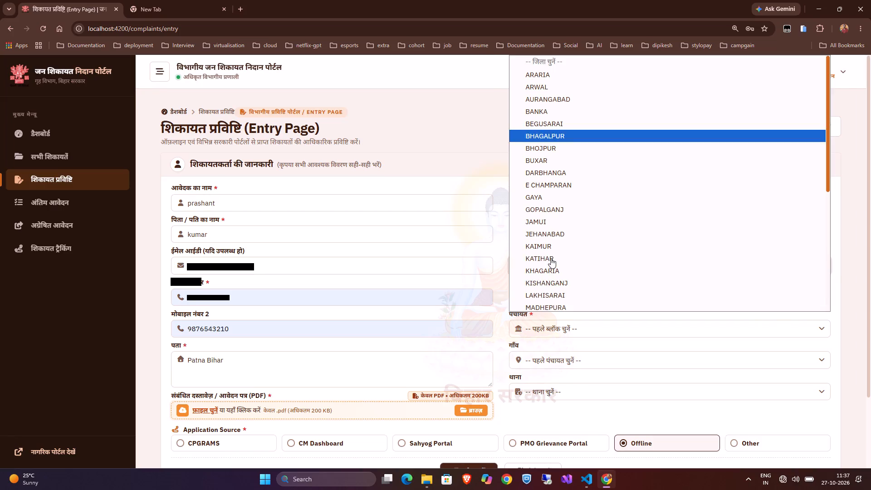
{"action": "scroll", "coordinate": [547, 301], "scroll_direction": "down", "scroll_amount": 3}
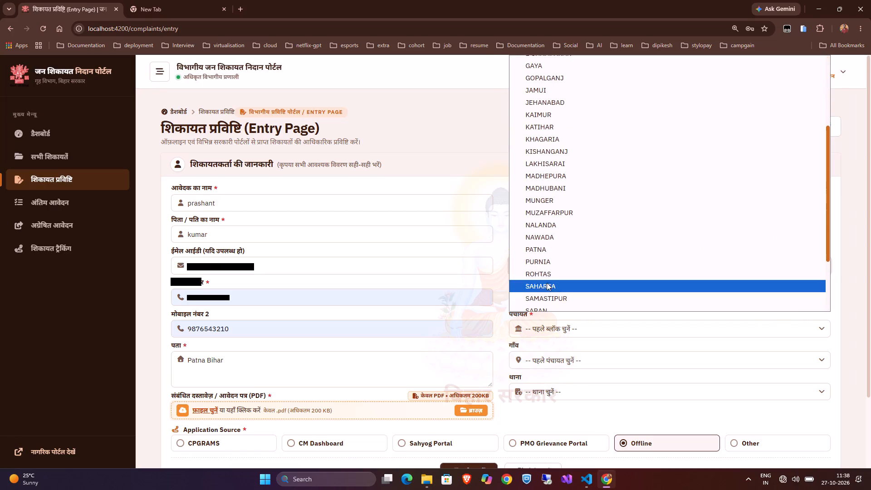
{"action": "scroll", "coordinate": [547, 277], "scroll_direction": "down", "scroll_amount": 3}
{"action": "scroll", "coordinate": [547, 277], "scroll_direction": "up", "scroll_amount": 1}
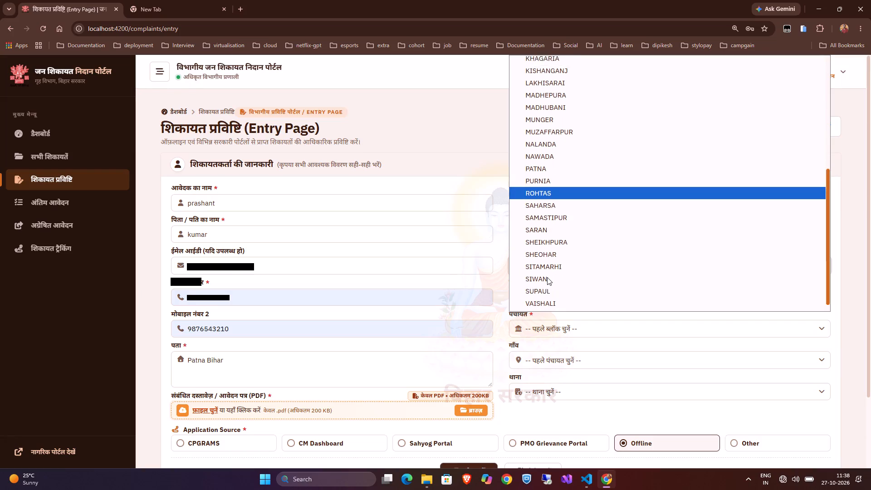
{"action": "scroll", "coordinate": [547, 277], "scroll_direction": "up", "scroll_amount": 2}
{"action": "scroll", "coordinate": [549, 161], "scroll_direction": "up", "scroll_amount": 1}
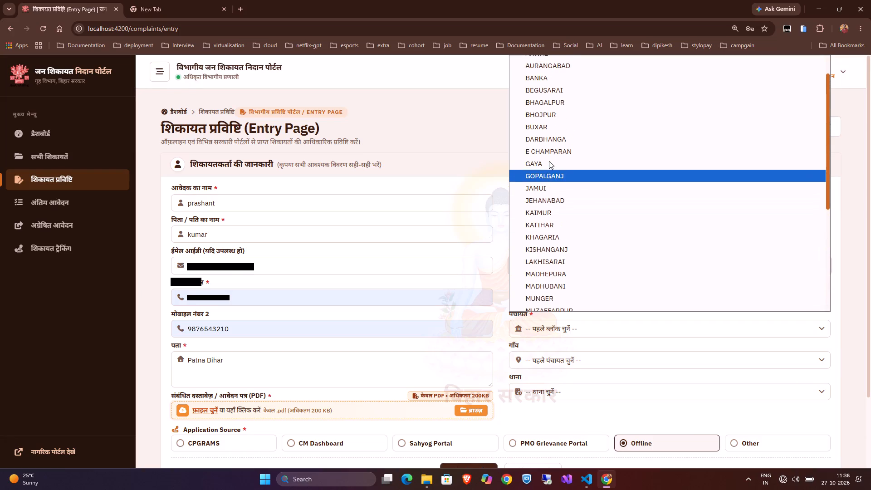
{"action": "scroll", "coordinate": [545, 209], "scroll_direction": "up", "scroll_amount": 1}
{"action": "scroll", "coordinate": [545, 209], "scroll_direction": "down", "scroll_amount": 3}
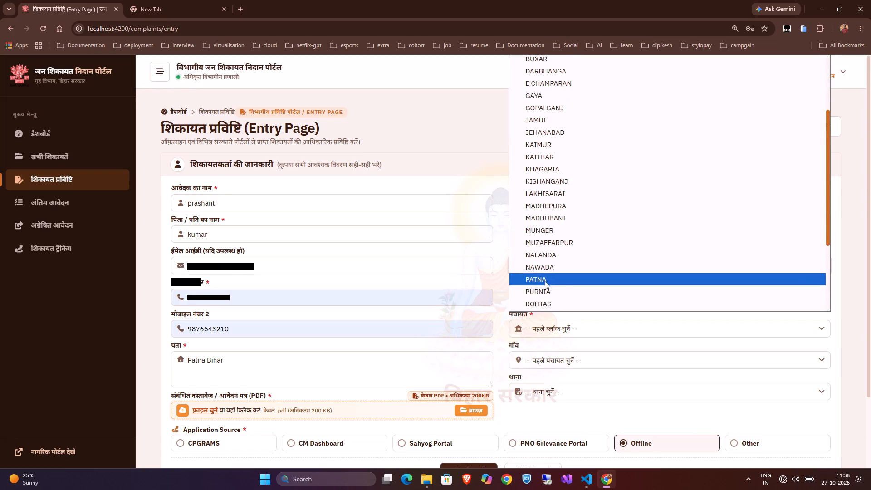
{"action": "left_click", "coordinate": [545, 281]}
Complete the location details with block (ब्लॉक) Barh, panchayat (पंचायत) AGWANPUR, village (गाँव) Bahrawan and police station (थाना) Agamkuan.
{"action": "left_click", "coordinate": [550, 303]}
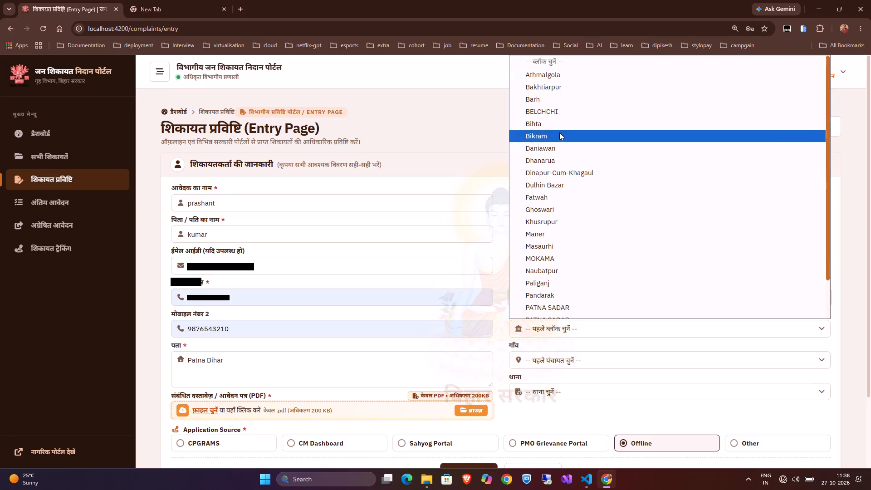
{"action": "left_click", "coordinate": [557, 96]}
{"action": "left_click", "coordinate": [554, 331]}
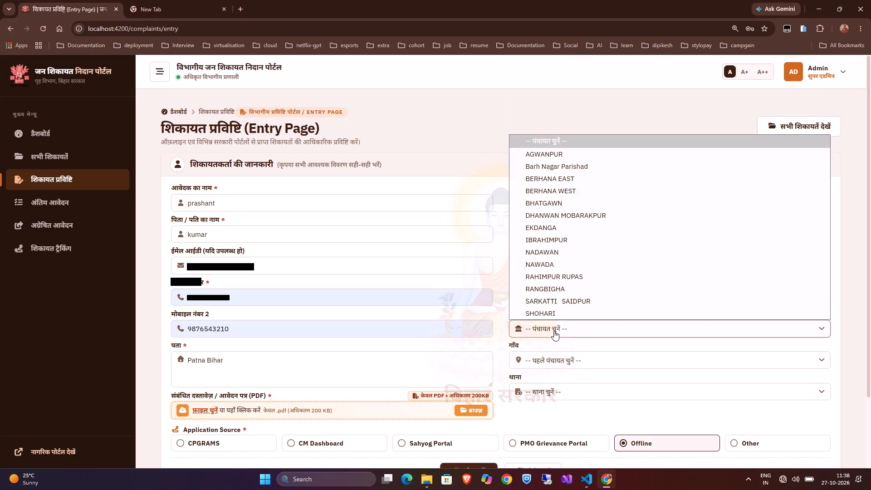
{"action": "left_click", "coordinate": [568, 156]}
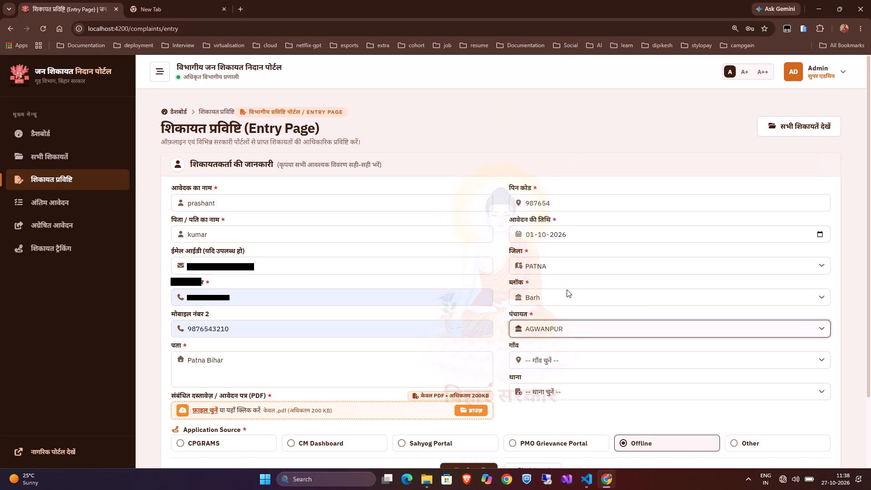
{"action": "left_click", "coordinate": [560, 357]}
{"action": "left_click", "coordinate": [548, 395]}
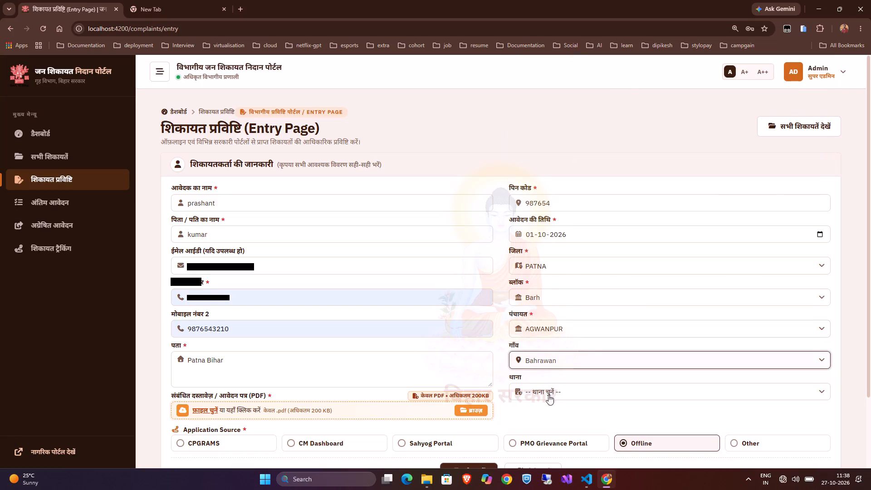
{"action": "left_click", "coordinate": [552, 398]}
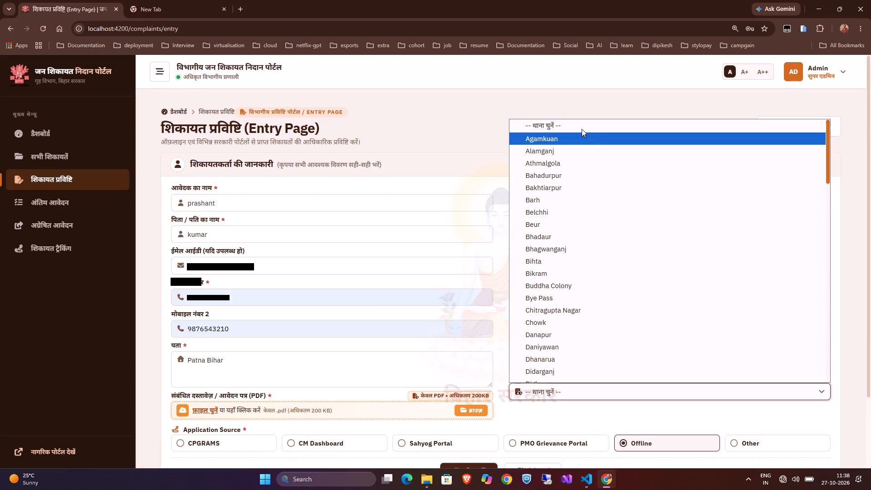
{"action": "left_click", "coordinate": [578, 142]}
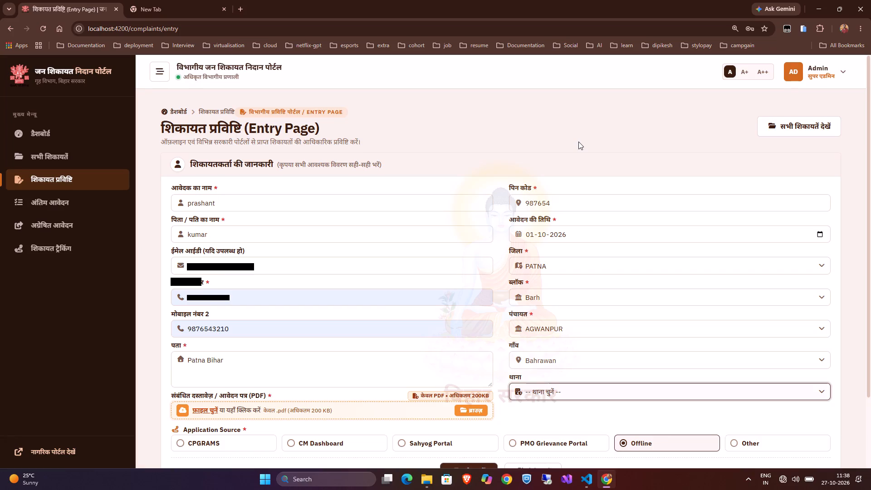
Attach the sample PDF from the Downloads folder as the complaint's supporting document (संबंधित दस्तावेज़ / आवेदन पत्र).
{"action": "left_click", "coordinate": [467, 413]}
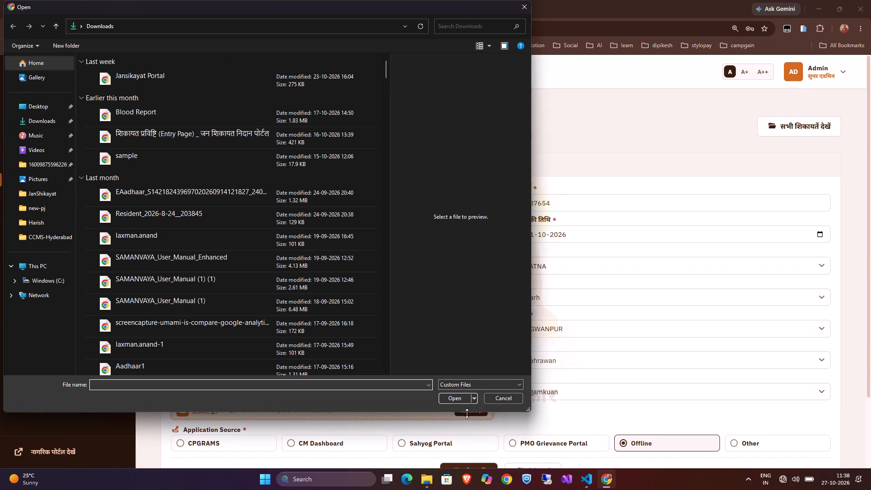
{"action": "left_click", "coordinate": [172, 151]}
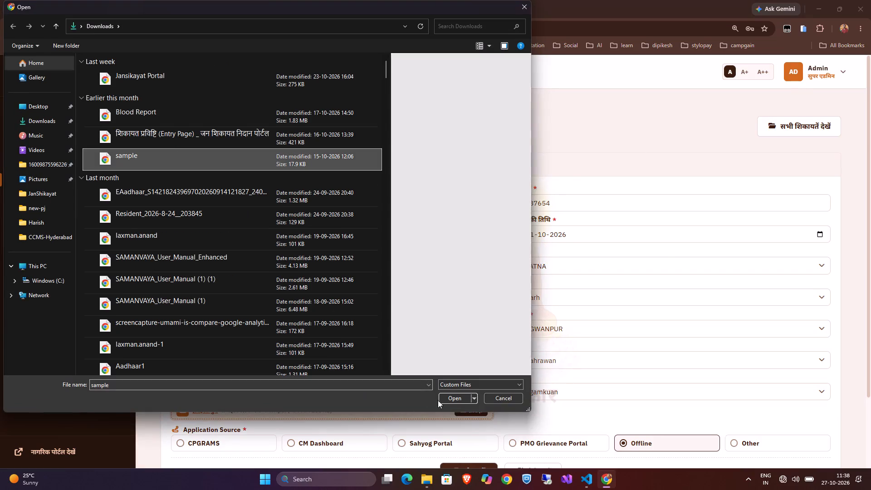
{"action": "left_click", "coordinate": [449, 400]}
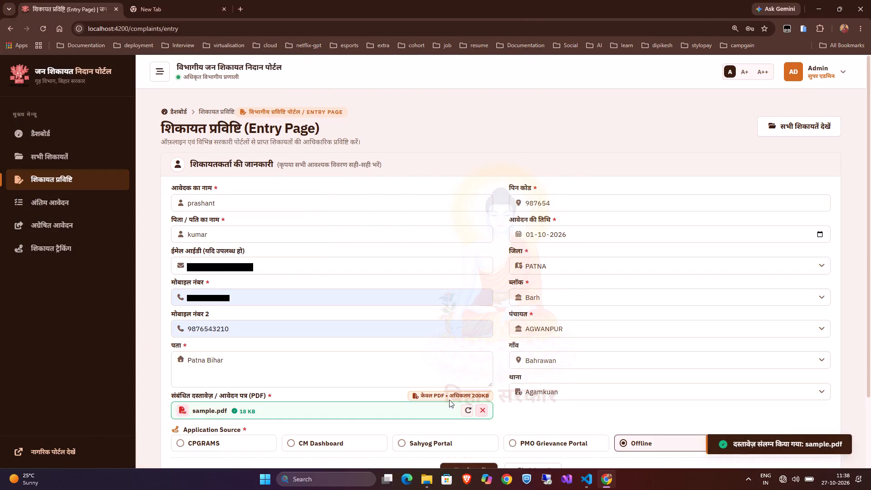
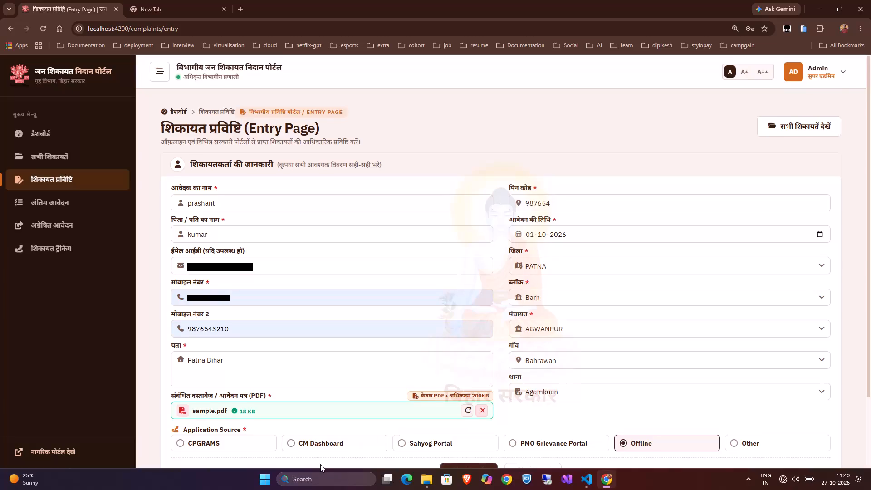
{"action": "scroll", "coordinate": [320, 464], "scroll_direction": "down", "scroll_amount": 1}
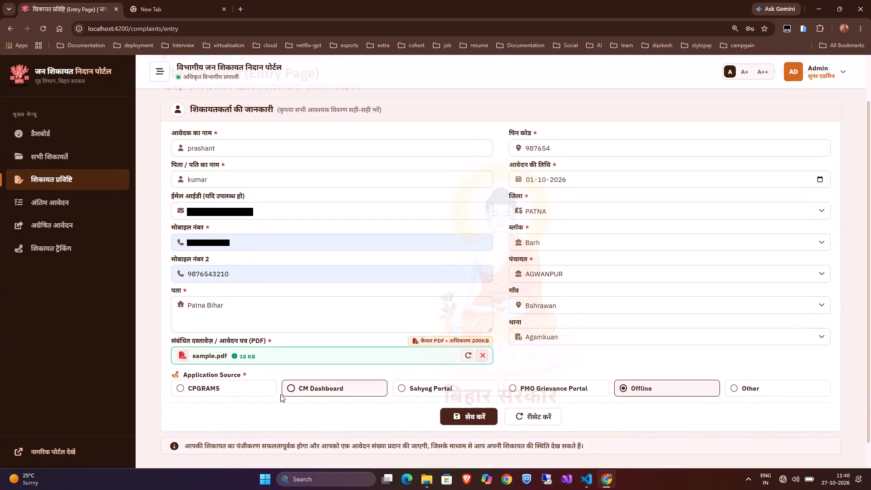
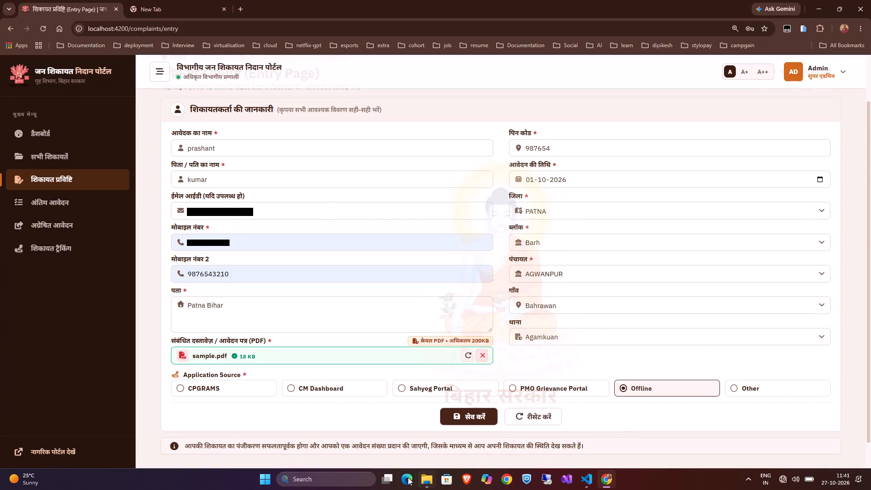
Save the completed complaint entry provisionally to bring up its preview.
{"action": "left_click", "coordinate": [472, 418]}
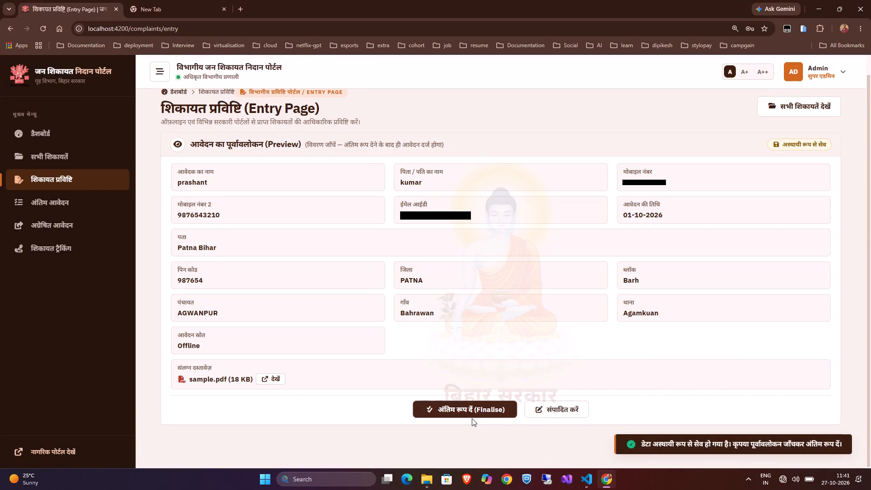
Reopen the previewed entry for editing, remove its attached PDF and attach sample.pdf from the Downloads folder.
{"action": "left_click", "coordinate": [551, 412]}
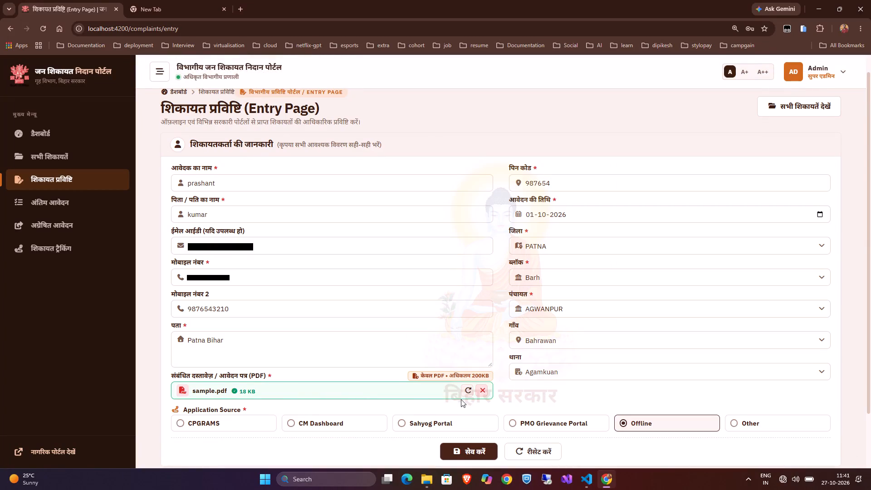
{"action": "left_click", "coordinate": [480, 392]}
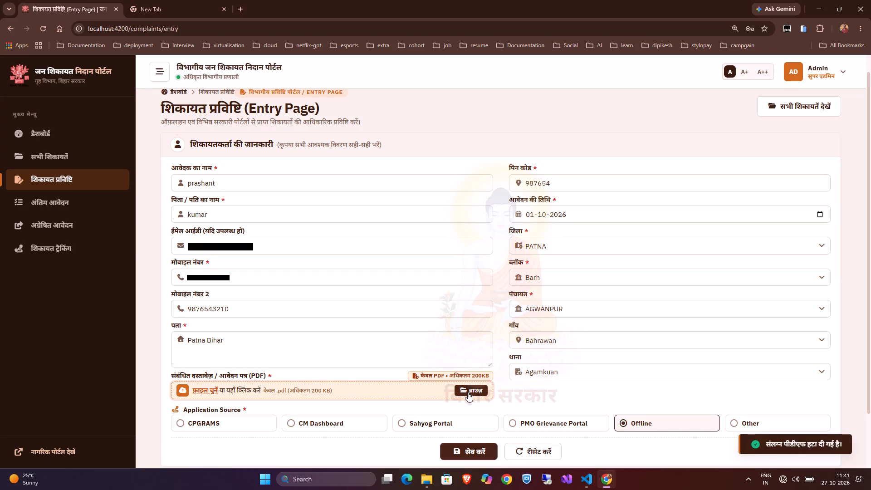
{"action": "left_click", "coordinate": [468, 392]}
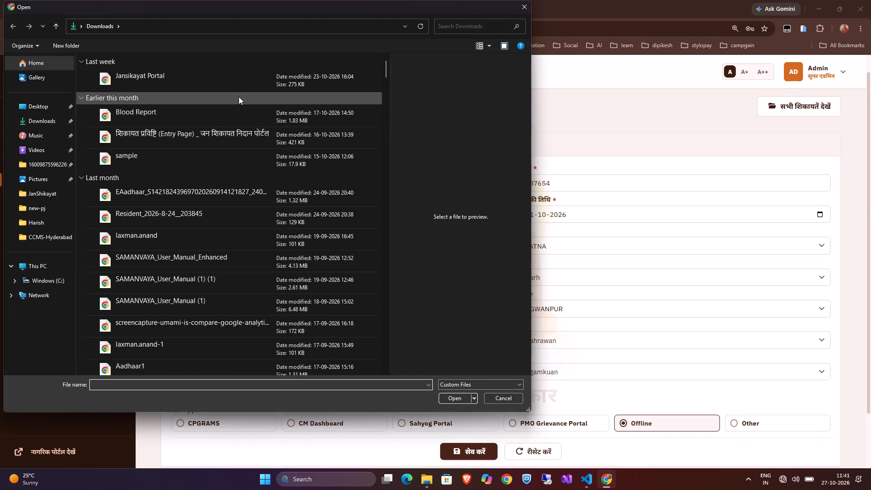
{"action": "left_click", "coordinate": [168, 163]}
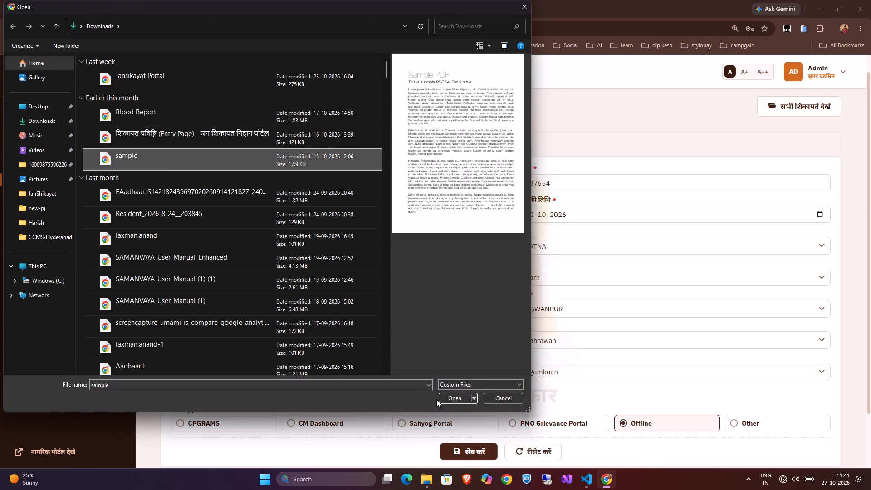
{"action": "left_click", "coordinate": [451, 399]}
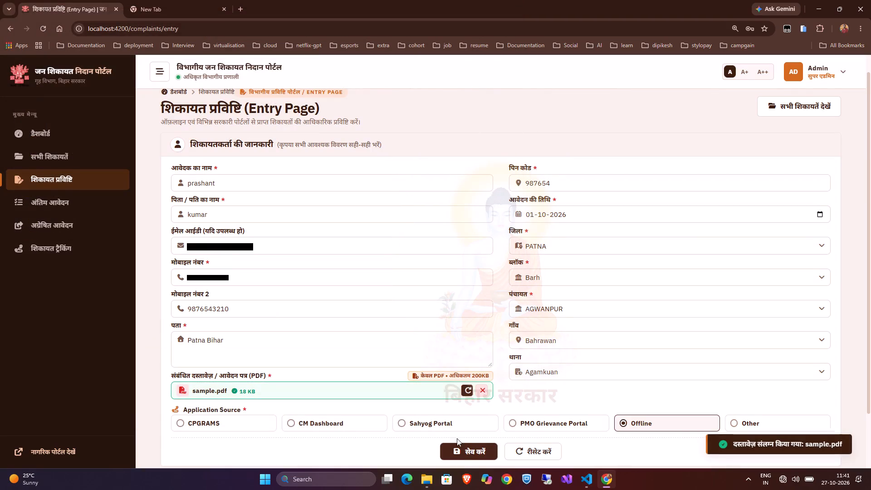
Save the edited complaint entry again and finalise the application from its preview.
{"action": "left_click", "coordinate": [465, 451]}
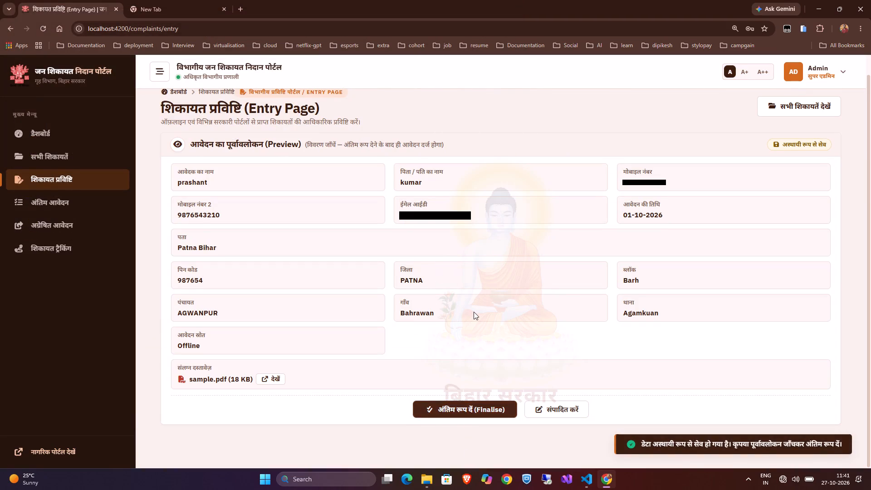
{"action": "left_click", "coordinate": [446, 409]}
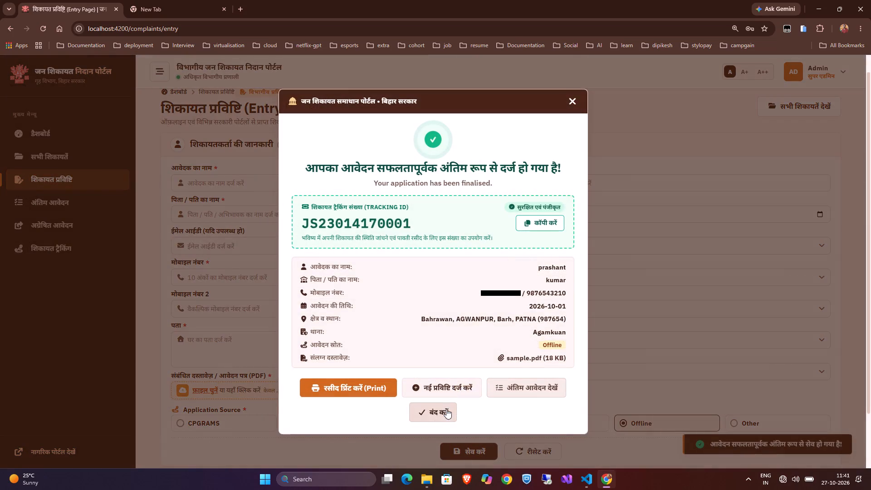
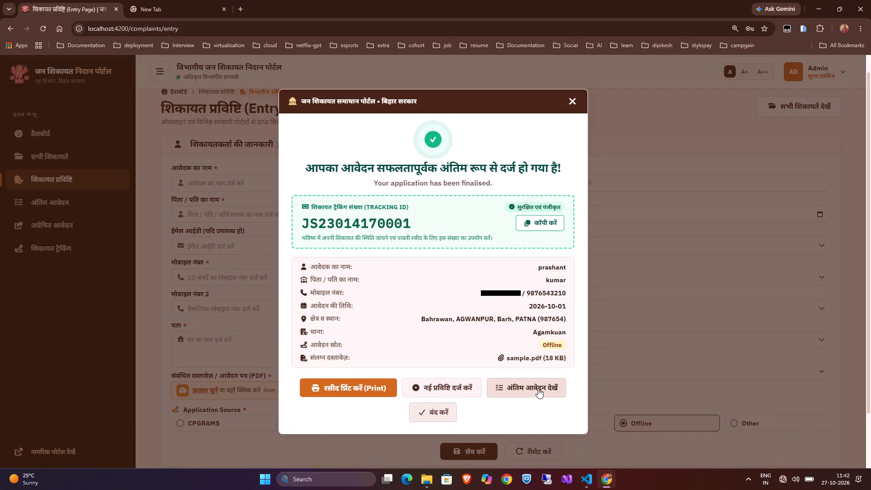
Go from the finalisation confirmation to the list of finalised applications.
{"action": "left_click", "coordinate": [536, 390]}
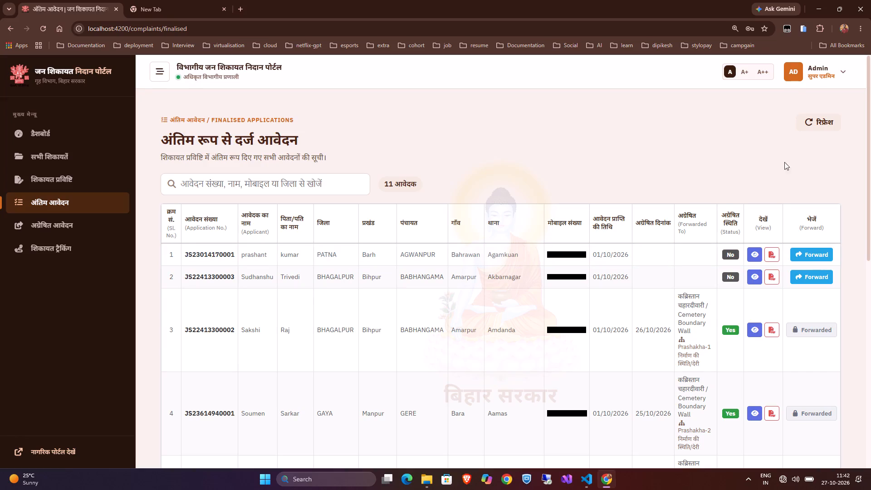
Open the forwarding form for the newly finalised application, choose the Home category and look over its branch options.
{"action": "left_click", "coordinate": [802, 257]}
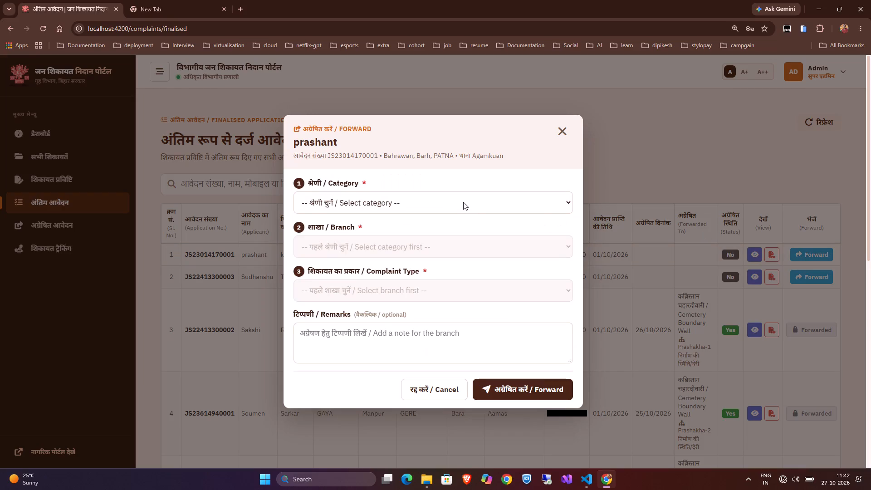
{"action": "left_click", "coordinate": [470, 205]}
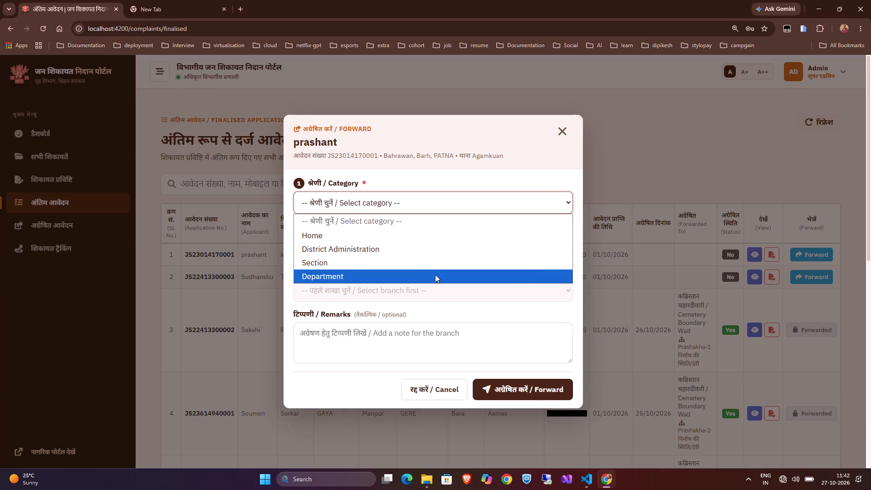
{"action": "left_click", "coordinate": [450, 235]}
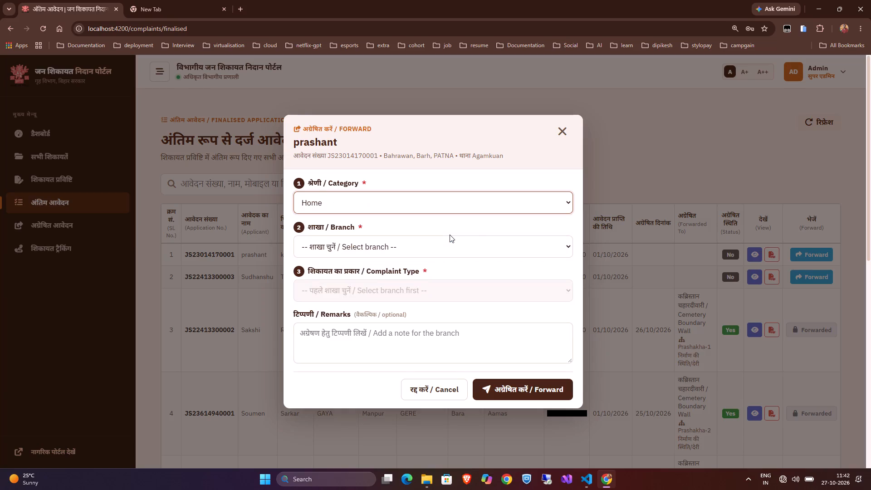
{"action": "left_click", "coordinate": [450, 252]}
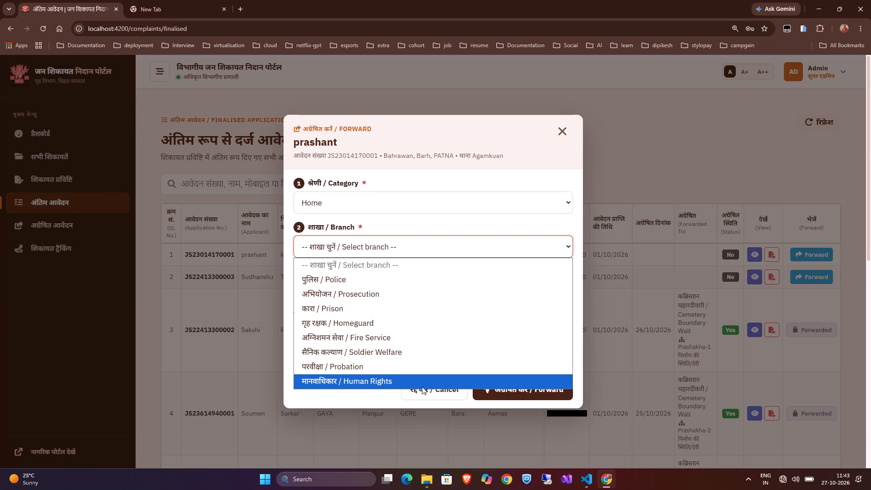
{"action": "left_click", "coordinate": [621, 167]}
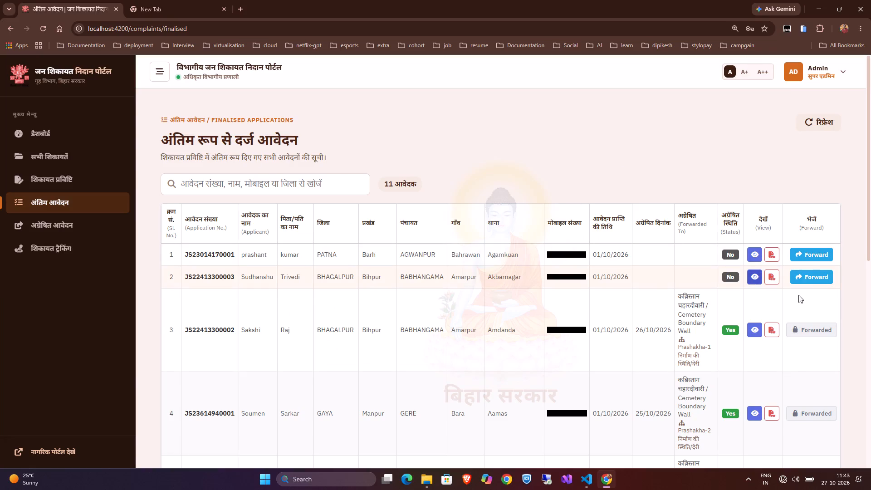
Reopen the forwarding form for the same application, choose the District Administration category and look over its office options.
{"action": "left_click", "coordinate": [814, 252]}
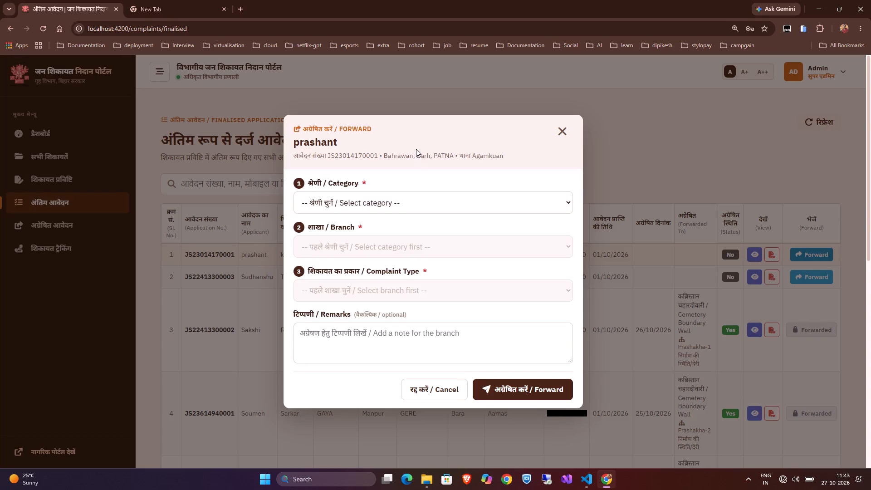
{"action": "left_click", "coordinate": [395, 205]}
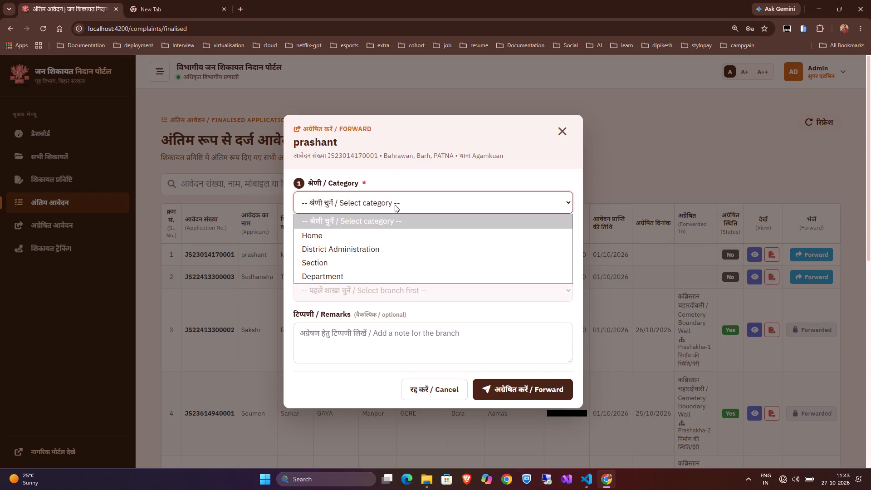
{"action": "left_click", "coordinate": [393, 247]}
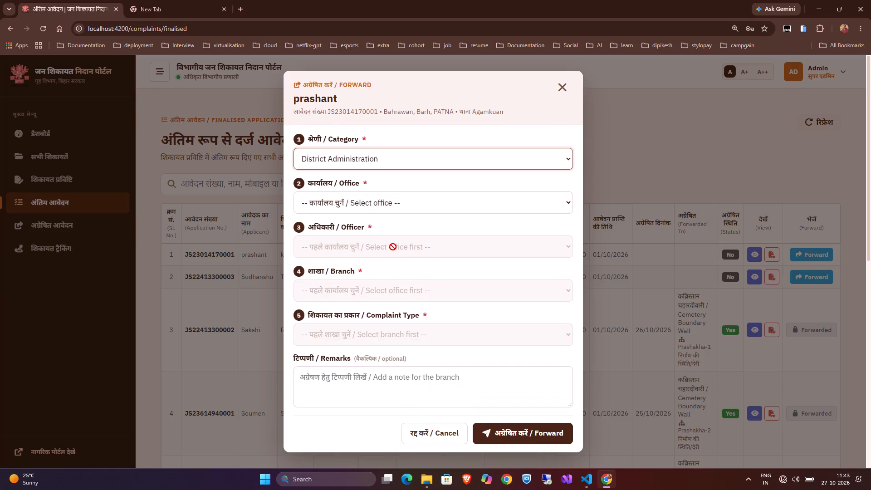
{"action": "left_click", "coordinate": [383, 206]}
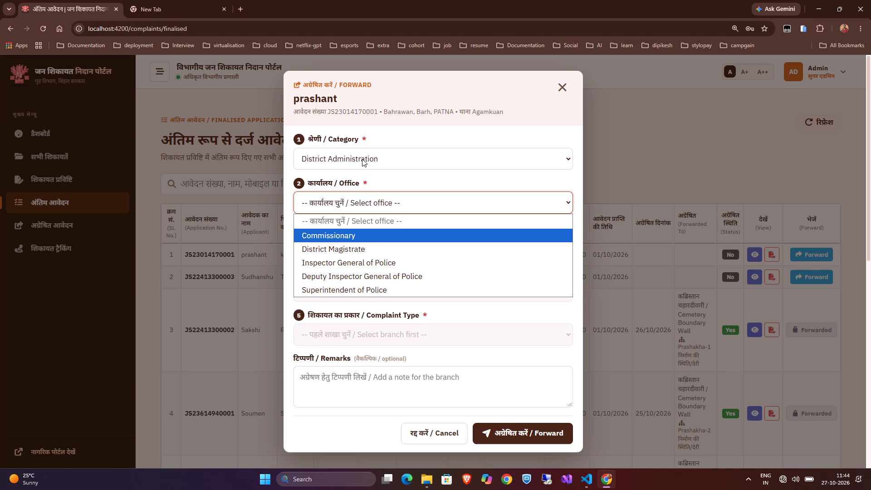
Review the category options in the forwarding form and set the category to Section.
{"action": "left_click", "coordinate": [362, 159]}
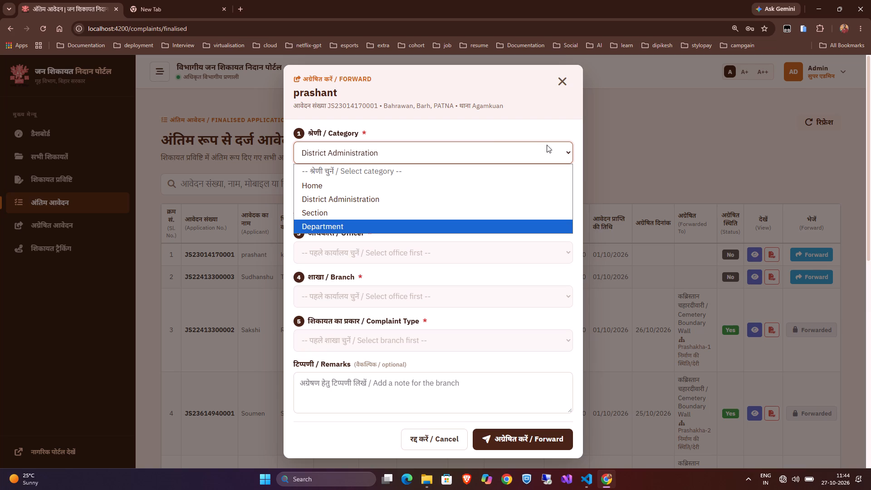
{"action": "left_click", "coordinate": [480, 154]}
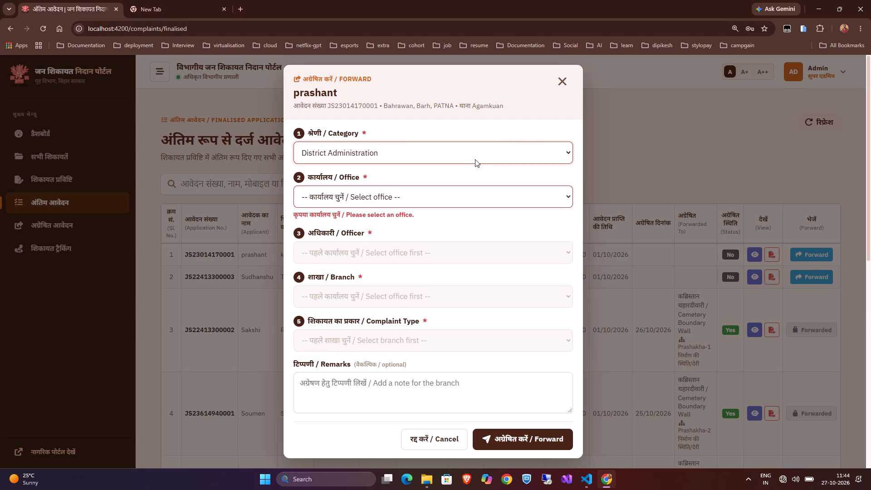
{"action": "left_click", "coordinate": [475, 159]}
{"action": "left_click", "coordinate": [445, 213]}
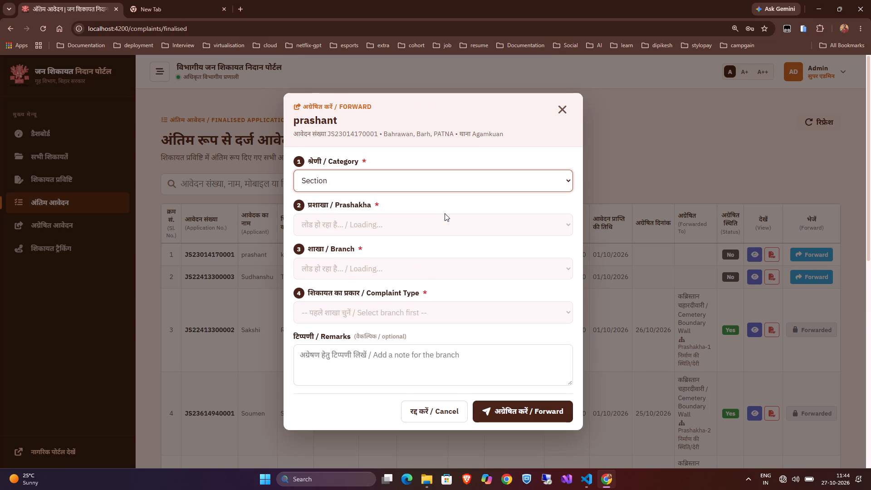
Look through the full range of Prashakha options offered for the Section category.
{"action": "left_click", "coordinate": [420, 230]}
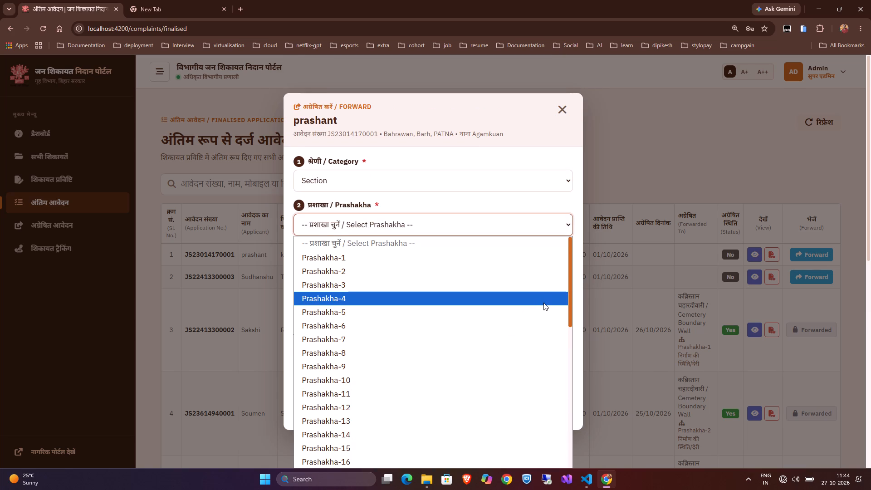
{"action": "key", "text": "Down"}
{"action": "key", "text": "Down"}
{"action": "key", "text": "Down"}
{"action": "key", "text": "Down"}
{"action": "key", "text": "Down"}
{"action": "key", "text": "Down"}
{"action": "key", "text": "Down"}
{"action": "key", "text": "Down"}
{"action": "key", "text": "Down"}
{"action": "key", "text": "Down"}
{"action": "key", "text": "Down"}
{"action": "key", "text": "Down"}
{"action": "key", "text": "Down"}
{"action": "key", "text": "Down"}
{"action": "key", "text": "Down"}
{"action": "key", "text": "Down"}
{"action": "key", "text": "Down"}
{"action": "key", "text": "Down"}
{"action": "key", "text": "Down"}
{"action": "key", "text": "Down"}
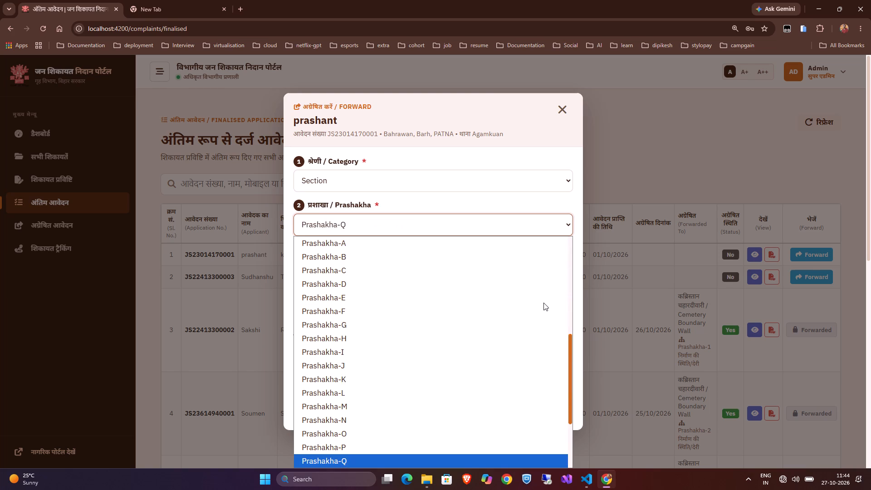
{"action": "key", "text": "Down"}
{"action": "key", "text": "Down"}
{"action": "key", "text": "Down"}
{"action": "key", "text": "Down"}
{"action": "key", "text": "Down"}
{"action": "key", "text": "Down"}
{"action": "key", "text": "Down"}
{"action": "key", "text": "Down"}
{"action": "key", "text": "Down"}
{"action": "key", "text": "Down"}
{"action": "key", "text": "Down"}
{"action": "key", "text": "Down"}
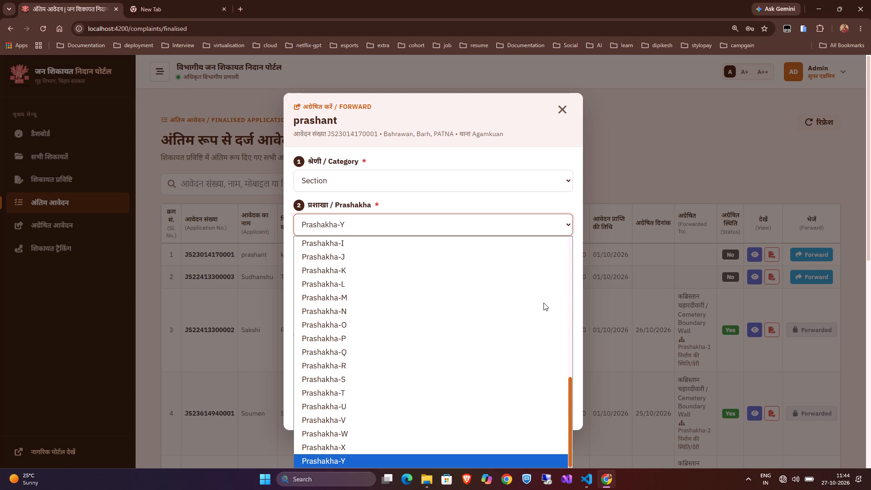
{"action": "key", "text": "Down"}
{"action": "key", "text": "Down"}
{"action": "key", "text": "Down"}
{"action": "key", "text": "Down"}
{"action": "key", "text": "Down"}
{"action": "key", "text": "Down"}
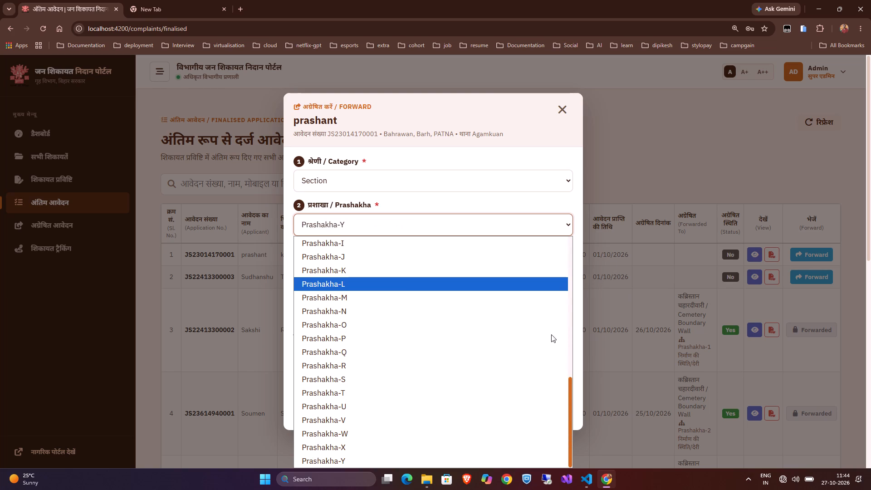
{"action": "key", "text": "Down"}
{"action": "key", "text": "Down"}
{"action": "key", "text": "Down"}
{"action": "key", "text": "Down"}
{"action": "key", "text": "Down"}
{"action": "key", "text": "Down"}
{"action": "key", "text": "Down"}
{"action": "key", "text": "Down"}
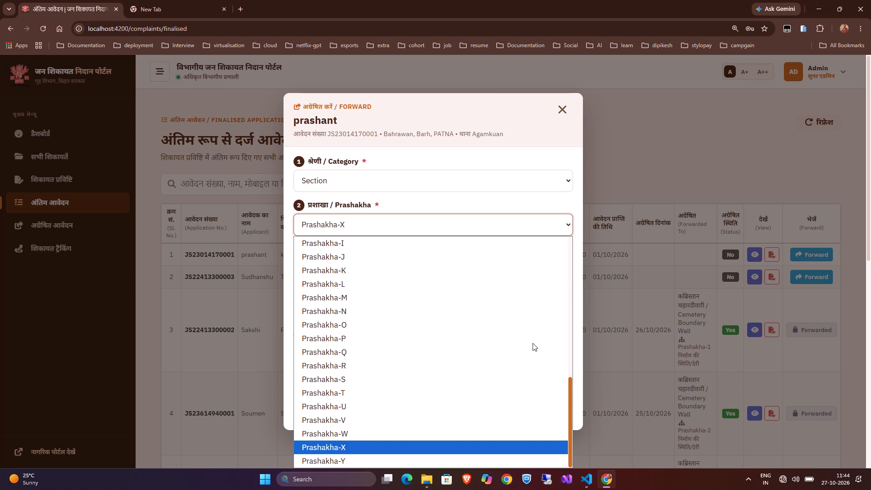
{"action": "key", "text": "Up"}
{"action": "key", "text": "Up"}
{"action": "key", "text": "Up"}
{"action": "key", "text": "Up"}
{"action": "key", "text": "Up"}
{"action": "key", "text": "Up"}
{"action": "key", "text": "Up"}
{"action": "key", "text": "Up"}
{"action": "key", "text": "Up"}
{"action": "key", "text": "Up"}
{"action": "key", "text": "Up"}
{"action": "key", "text": "Up"}
{"action": "key", "text": "Up"}
{"action": "key", "text": "Up"}
{"action": "key", "text": "Up"}
{"action": "key", "text": "Up"}
{"action": "key", "text": "Up"}
{"action": "key", "text": "Up"}
{"action": "key", "text": "Up"}
{"action": "key", "text": "Up"}
{"action": "key", "text": "Up"}
{"action": "key", "text": "Up"}
{"action": "key", "text": "Up"}
{"action": "key", "text": "Up"}
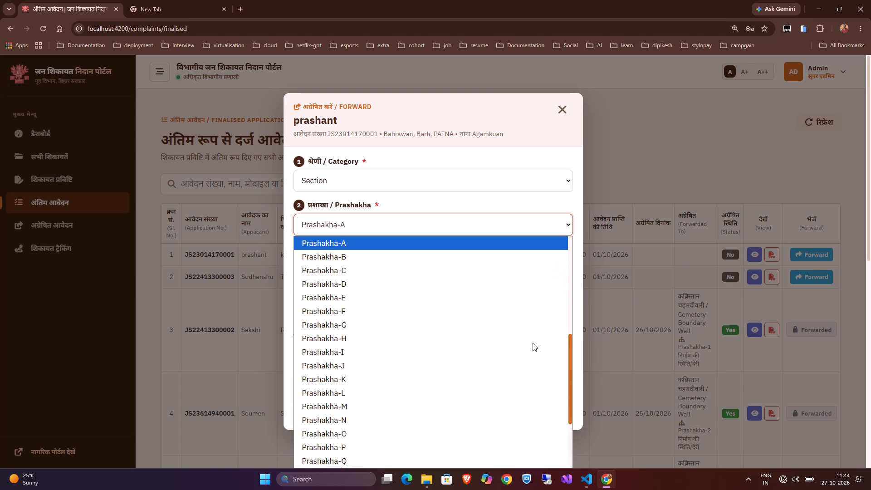
{"action": "key", "text": "Up"}
{"action": "key", "text": "Up"}
{"action": "key", "text": "Up"}
{"action": "key", "text": "Down"}
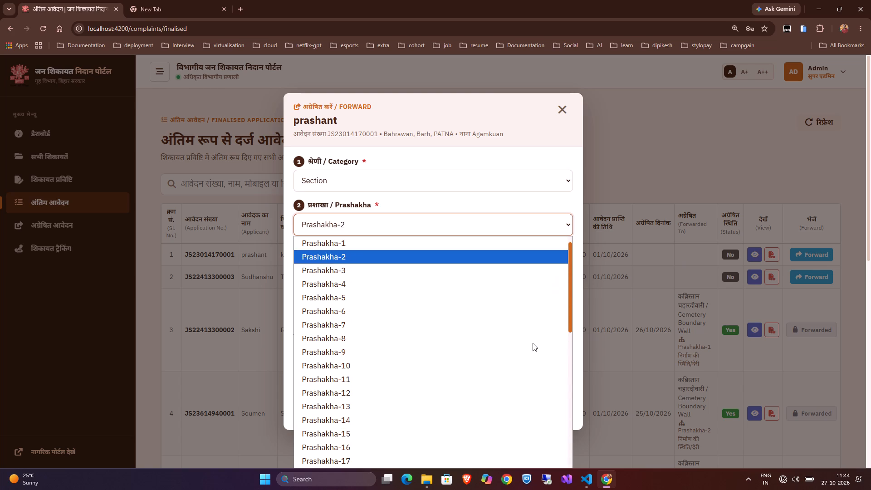
{"action": "key", "text": "Down"}
{"action": "key", "text": "Down"}
{"action": "key", "text": "Down"}
{"action": "key", "text": "Down"}
{"action": "key", "text": "Down"}
{"action": "key", "text": "Down"}
{"action": "key", "text": "Down"}
{"action": "key", "text": "Down"}
{"action": "key", "text": "Down"}
{"action": "key", "text": "Down"}
{"action": "key", "text": "Down"}
{"action": "key", "text": "Down"}
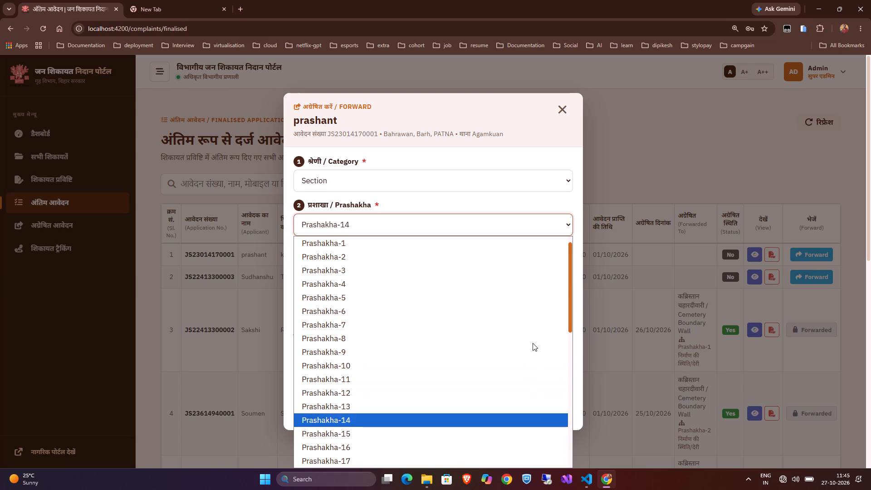
{"action": "key", "text": "Down"}
{"action": "key", "text": "Down"}
{"action": "key", "text": "Down"}
{"action": "key", "text": "Down"}
{"action": "key", "text": "Down"}
{"action": "key", "text": "Down"}
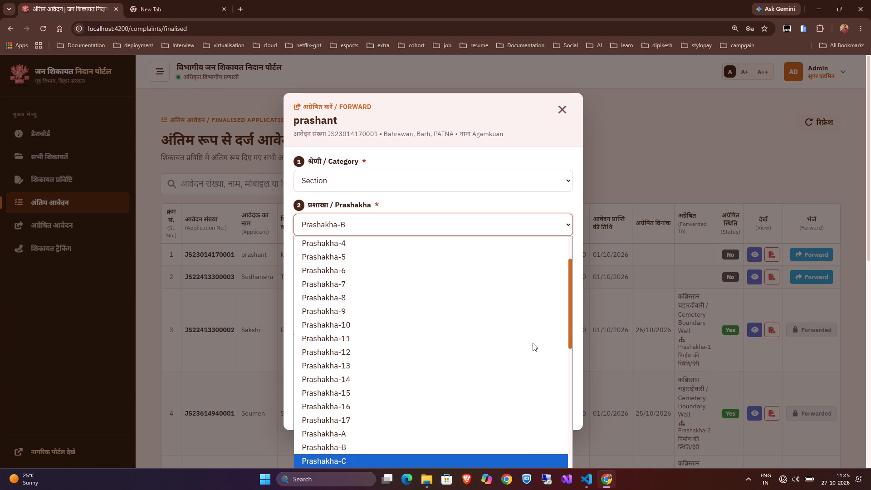
{"action": "key", "text": "Down"}
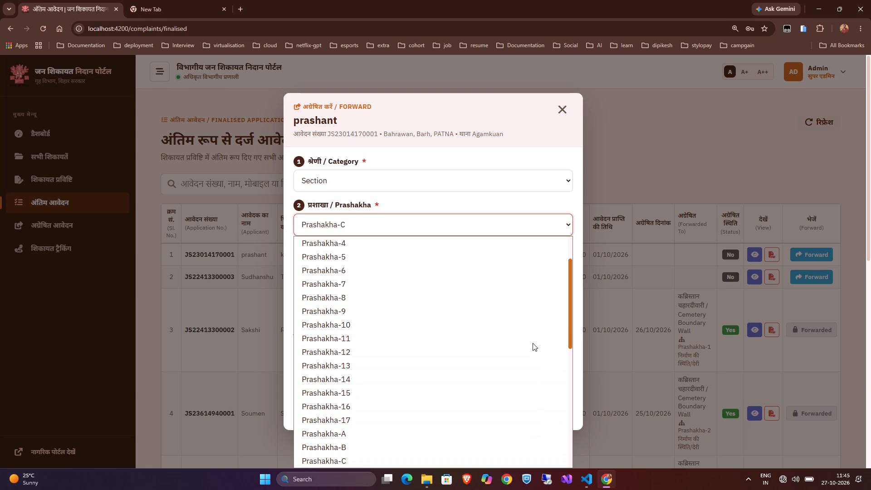
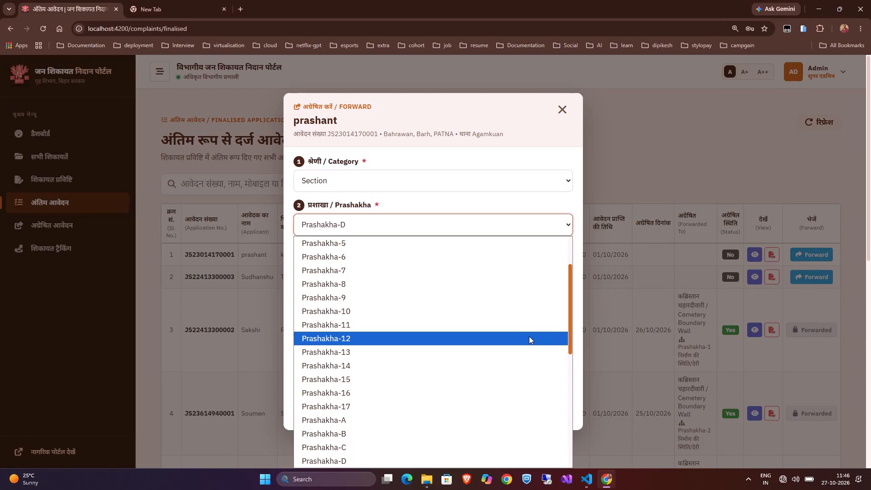
Set the forwarding category to Department and look through the full list of departments.
{"action": "left_click", "coordinate": [476, 179]}
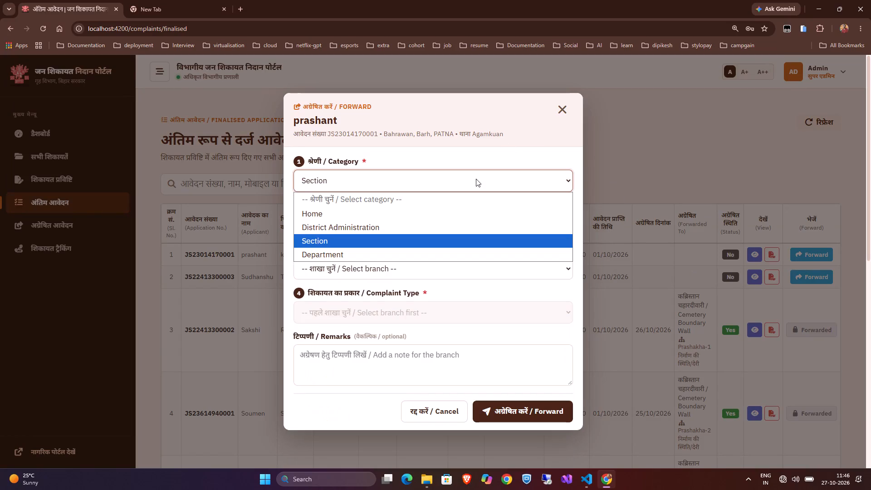
{"action": "left_click", "coordinate": [422, 258]}
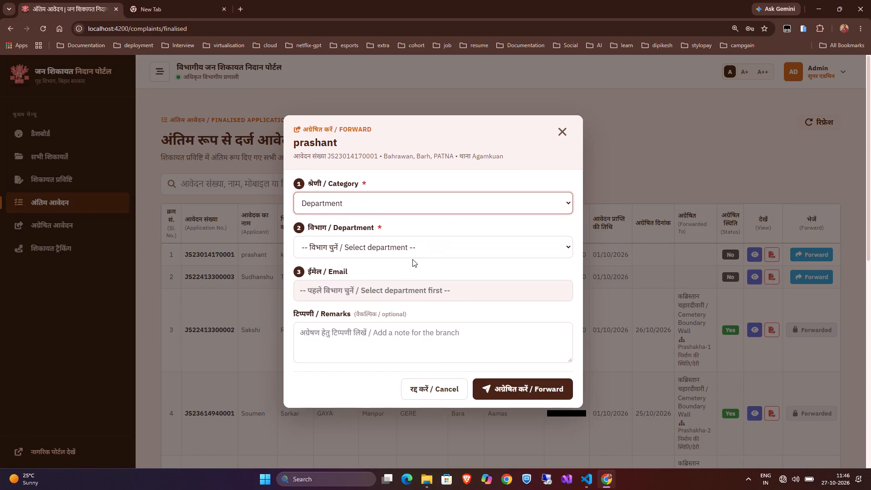
{"action": "left_click", "coordinate": [407, 251]}
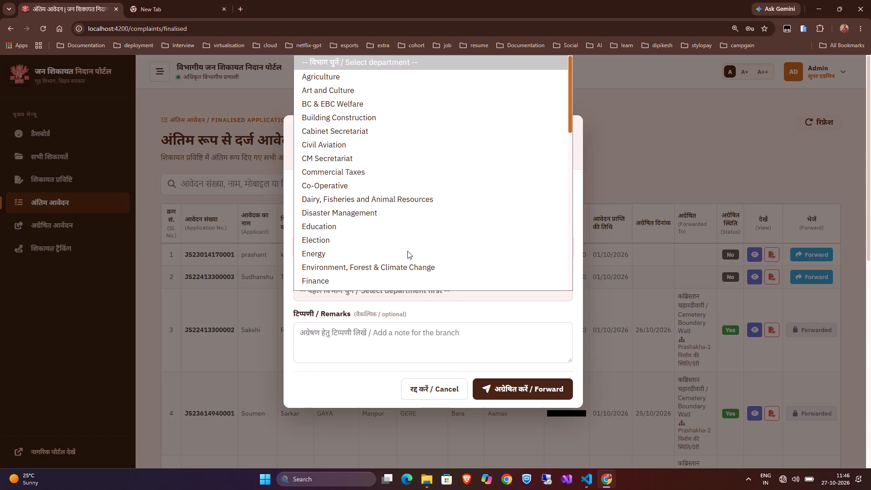
{"action": "key", "text": "Down"}
{"action": "key", "text": "Down"}
{"action": "key", "text": "Down"}
{"action": "key", "text": "Down"}
{"action": "key", "text": "Down"}
{"action": "key", "text": "Down"}
{"action": "key", "text": "Down"}
{"action": "key", "text": "Down"}
{"action": "key", "text": "Down"}
{"action": "key", "text": "Down"}
{"action": "key", "text": "Down"}
{"action": "key", "text": "Down"}
{"action": "key", "text": "Down"}
{"action": "key", "text": "Down"}
{"action": "key", "text": "Down"}
{"action": "key", "text": "Down"}
{"action": "key", "text": "Down"}
{"action": "key", "text": "Down"}
{"action": "key", "text": "Down"}
{"action": "key", "text": "Down"}
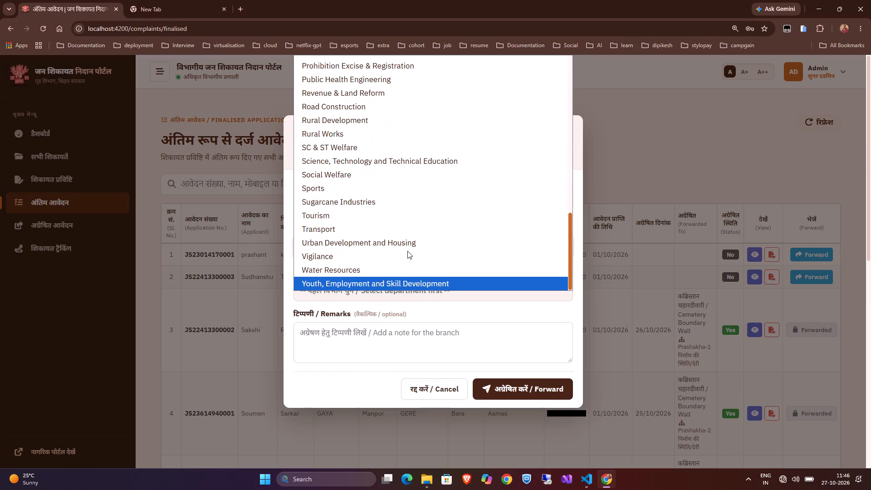
{"action": "key", "text": "Up"}
{"action": "key", "text": "Up"}
{"action": "key", "text": "Up"}
{"action": "key", "text": "Up"}
{"action": "key", "text": "Up"}
{"action": "key", "text": "Up"}
{"action": "key", "text": "Up"}
{"action": "key", "text": "Up"}
{"action": "key", "text": "Up"}
{"action": "key", "text": "Up"}
{"action": "key", "text": "Up"}
{"action": "key", "text": "Up"}
{"action": "key", "text": "Up"}
{"action": "key", "text": "Up"}
{"action": "key", "text": "Up"}
{"action": "key", "text": "Up"}
{"action": "key", "text": "Up"}
{"action": "key", "text": "Up"}
{"action": "key", "text": "Up"}
{"action": "key", "text": "Up"}
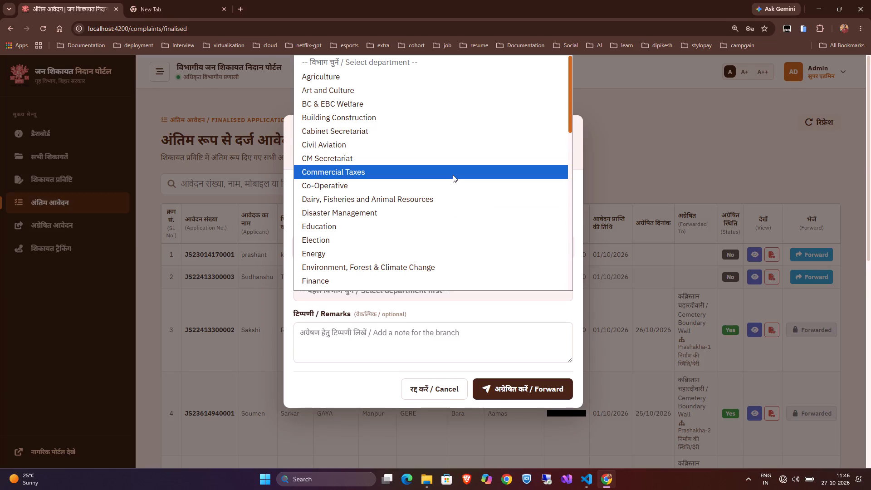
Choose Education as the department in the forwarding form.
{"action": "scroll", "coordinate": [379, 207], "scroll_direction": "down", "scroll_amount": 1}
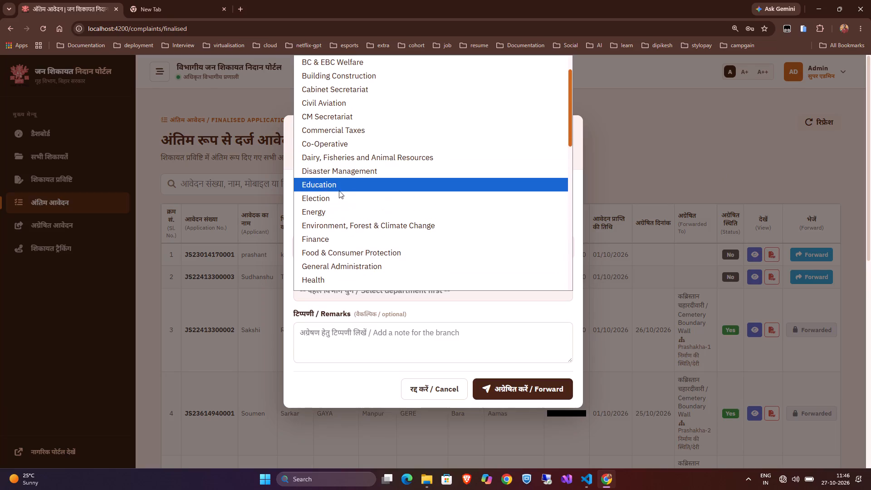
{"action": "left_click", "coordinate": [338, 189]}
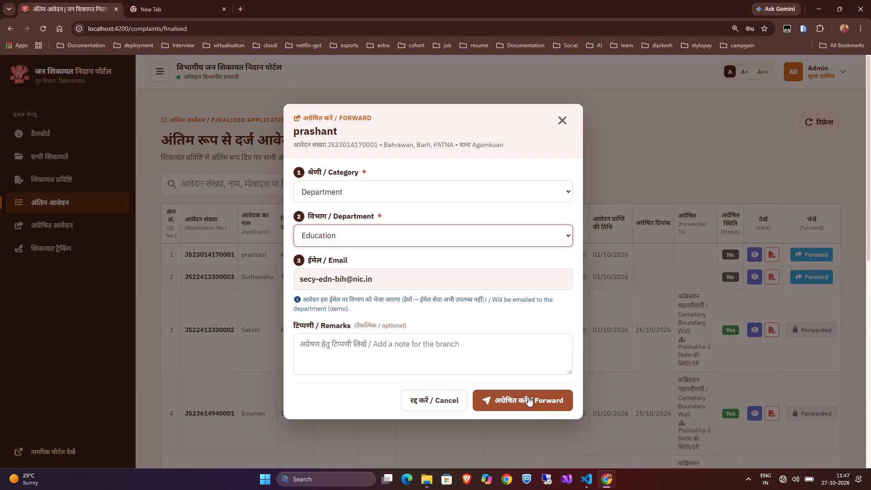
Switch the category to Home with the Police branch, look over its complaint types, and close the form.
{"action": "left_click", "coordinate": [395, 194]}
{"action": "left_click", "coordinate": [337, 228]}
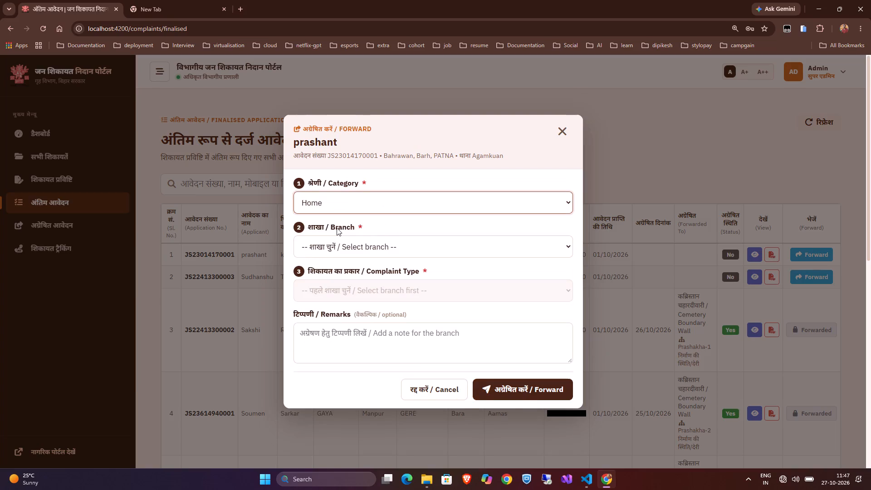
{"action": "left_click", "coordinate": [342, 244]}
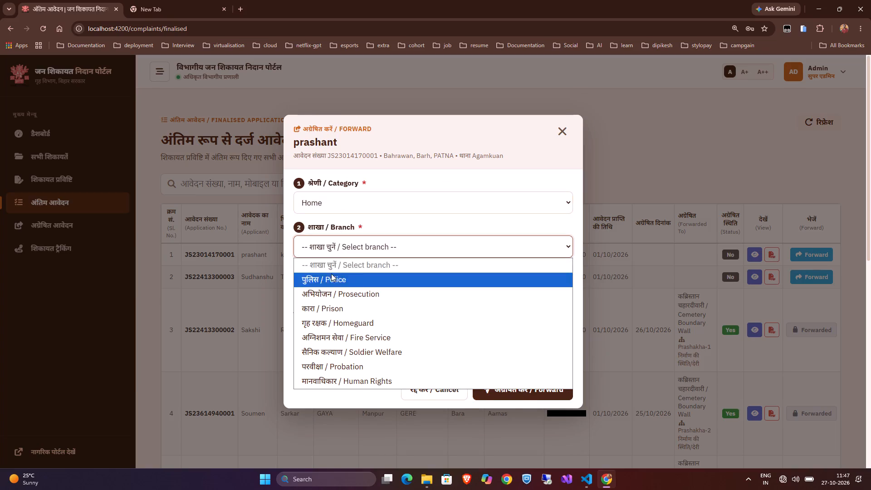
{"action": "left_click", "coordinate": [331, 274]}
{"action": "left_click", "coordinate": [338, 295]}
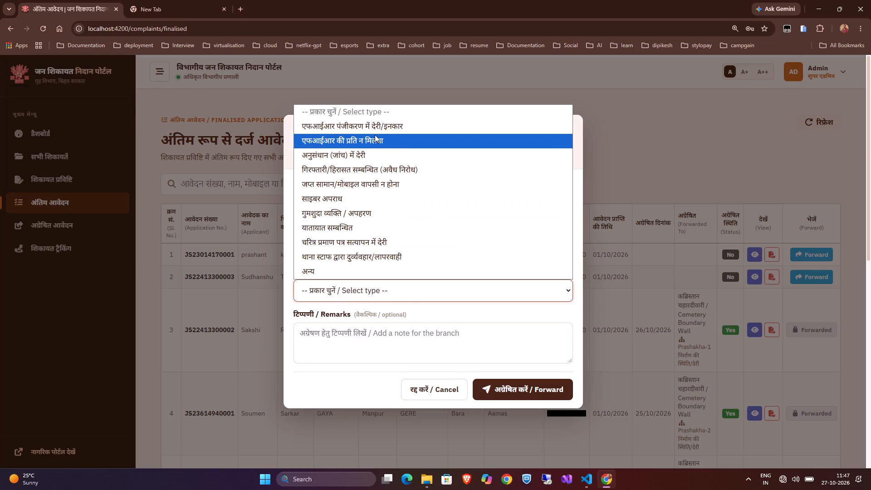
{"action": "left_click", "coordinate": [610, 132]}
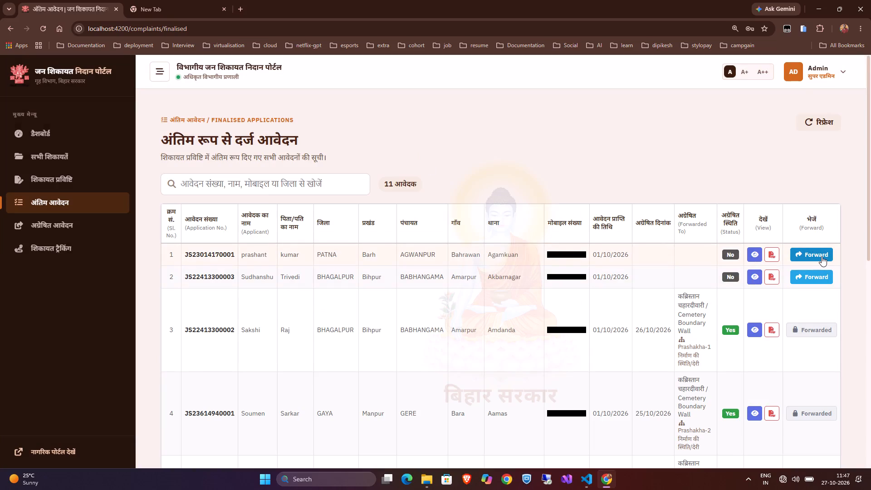
Reopen the forwarding form for the first application in the list and choose the Home category with the Police branch.
{"action": "left_click", "coordinate": [822, 256]}
{"action": "left_click", "coordinate": [338, 204]}
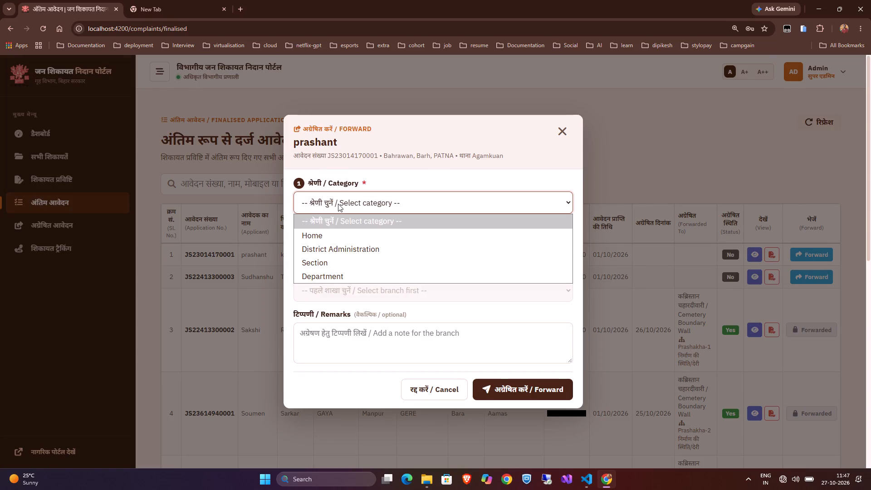
{"action": "left_click", "coordinate": [325, 232]}
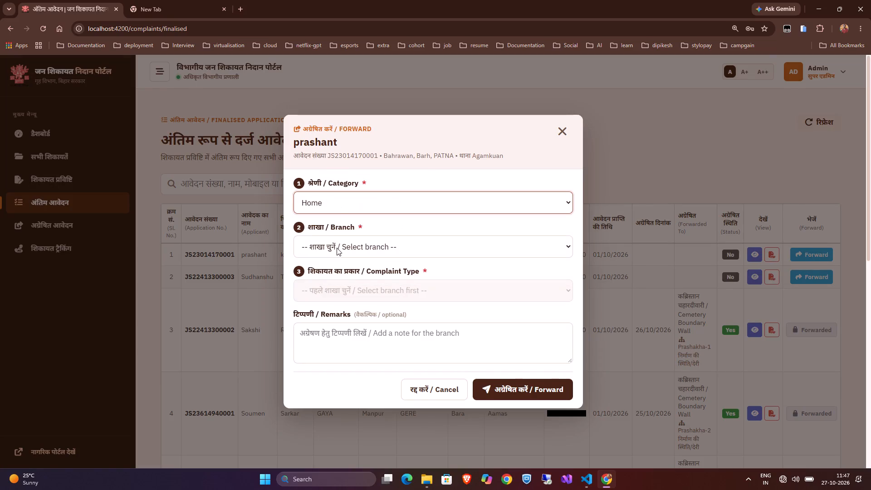
{"action": "left_click", "coordinate": [337, 248]}
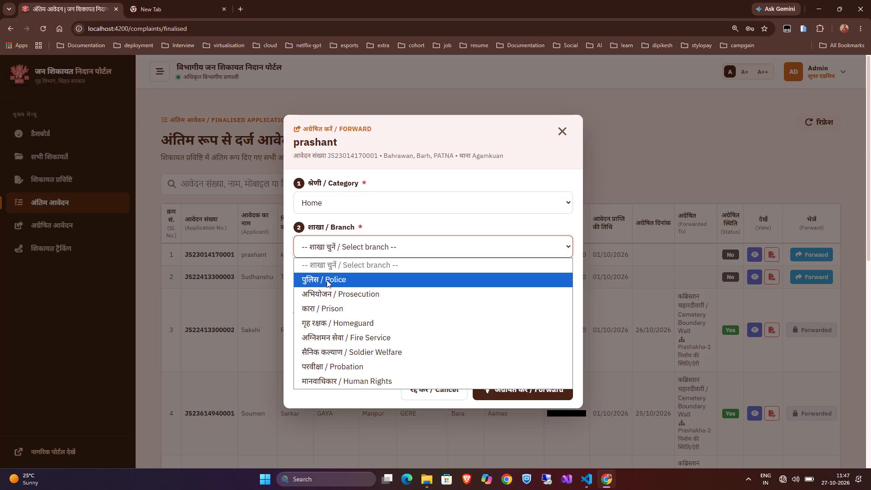
{"action": "left_click", "coordinate": [327, 280]}
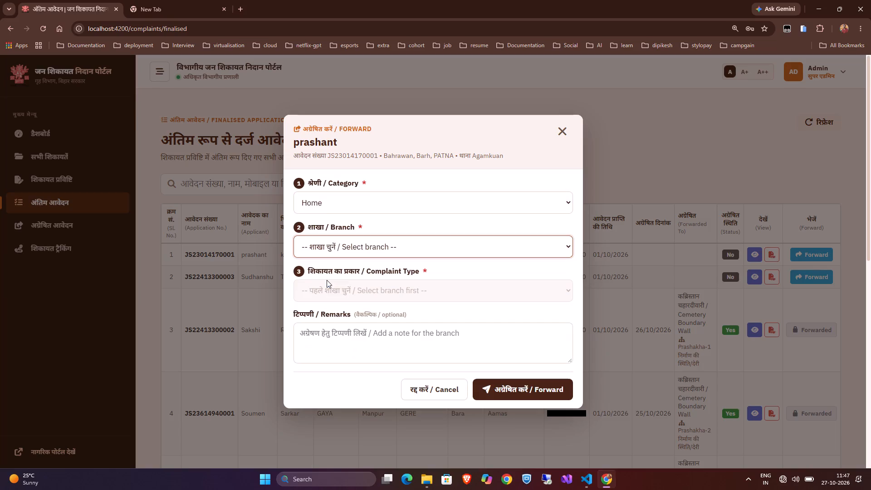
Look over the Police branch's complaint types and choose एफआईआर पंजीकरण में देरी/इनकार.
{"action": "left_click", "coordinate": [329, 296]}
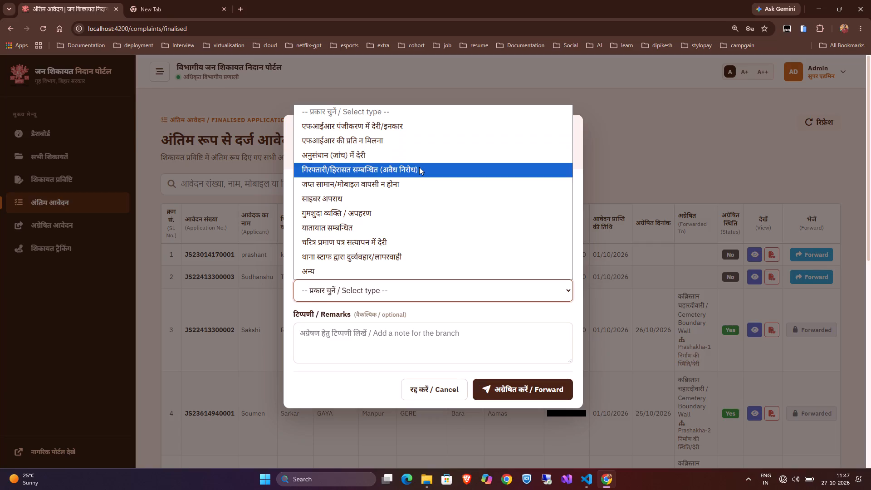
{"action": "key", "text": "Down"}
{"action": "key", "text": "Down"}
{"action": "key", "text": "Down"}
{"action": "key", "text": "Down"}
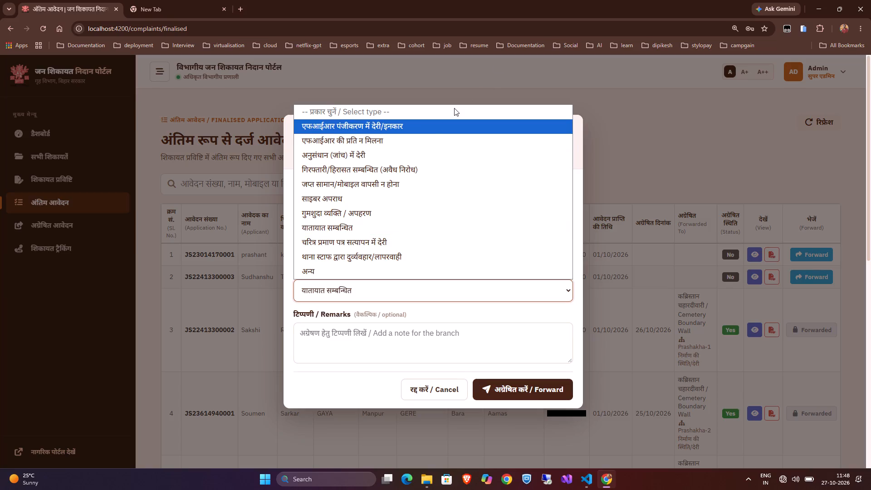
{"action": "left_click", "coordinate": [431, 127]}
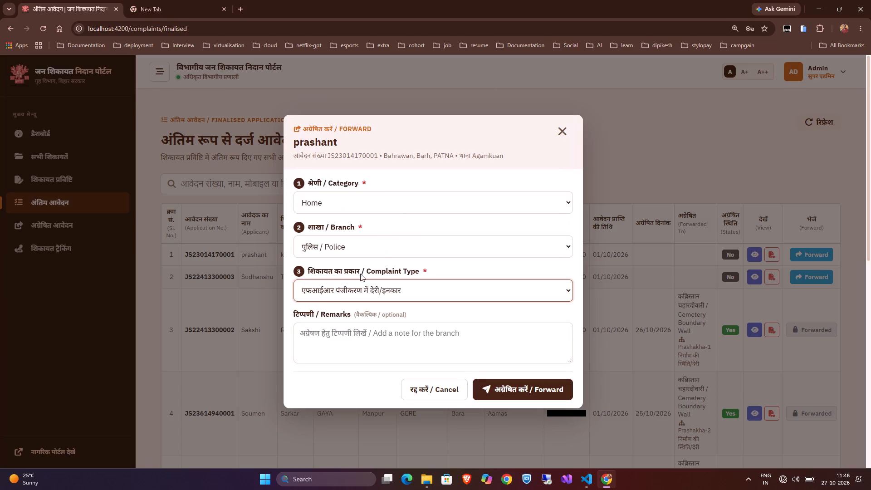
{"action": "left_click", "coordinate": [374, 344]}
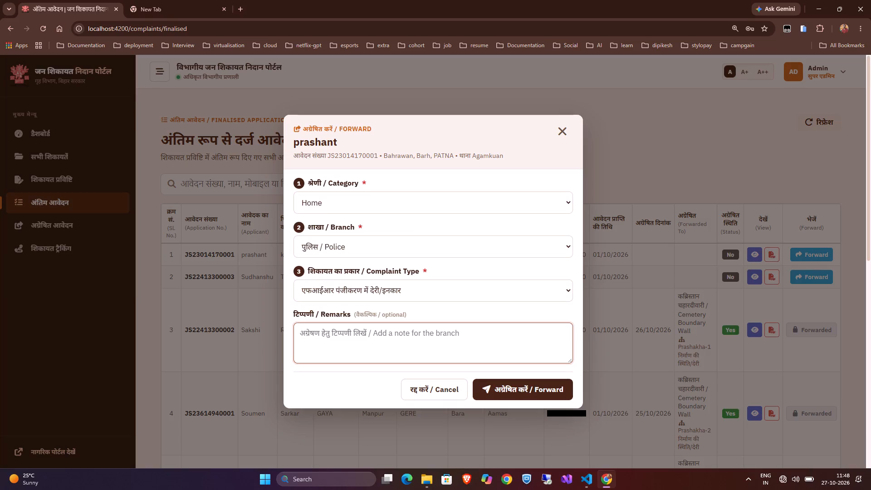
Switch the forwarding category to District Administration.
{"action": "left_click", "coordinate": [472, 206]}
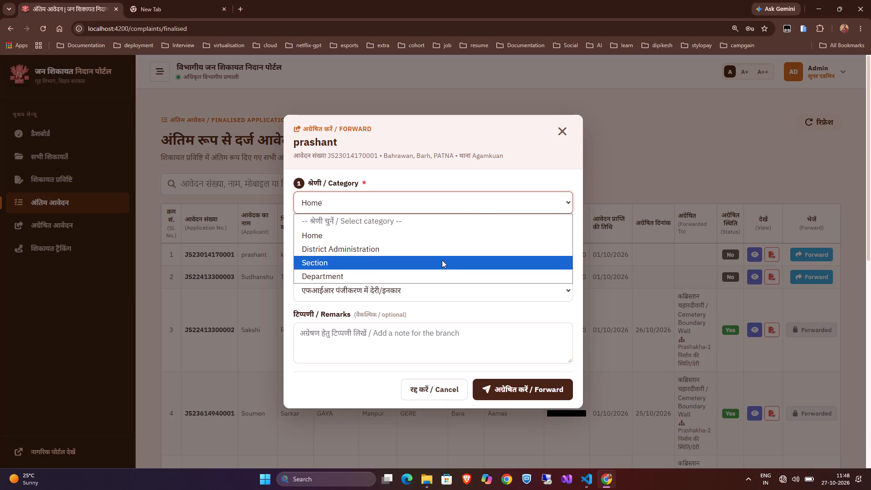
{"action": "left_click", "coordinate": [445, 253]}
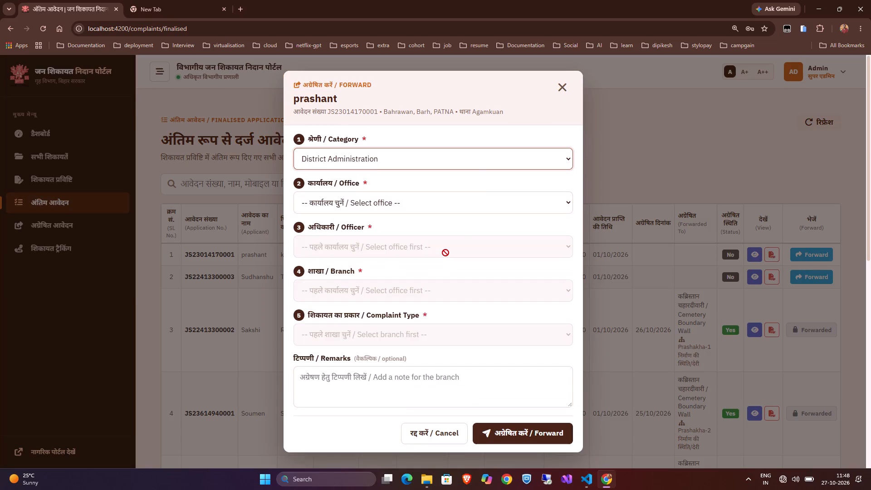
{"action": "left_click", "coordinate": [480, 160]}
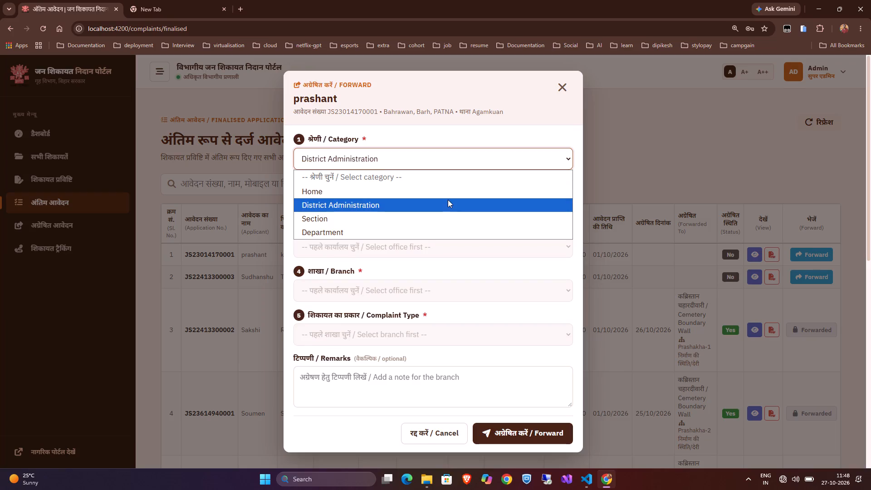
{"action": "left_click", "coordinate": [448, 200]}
Set the category to Home, the branch to Police and the complaint type to एफआईआर पंजीकरण में देरी/इनकार.
{"action": "left_click", "coordinate": [450, 162]}
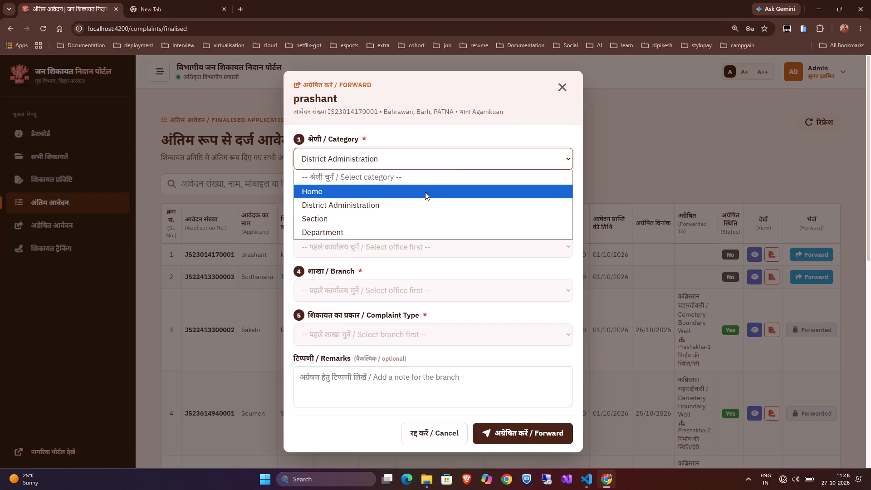
{"action": "left_click", "coordinate": [422, 198]}
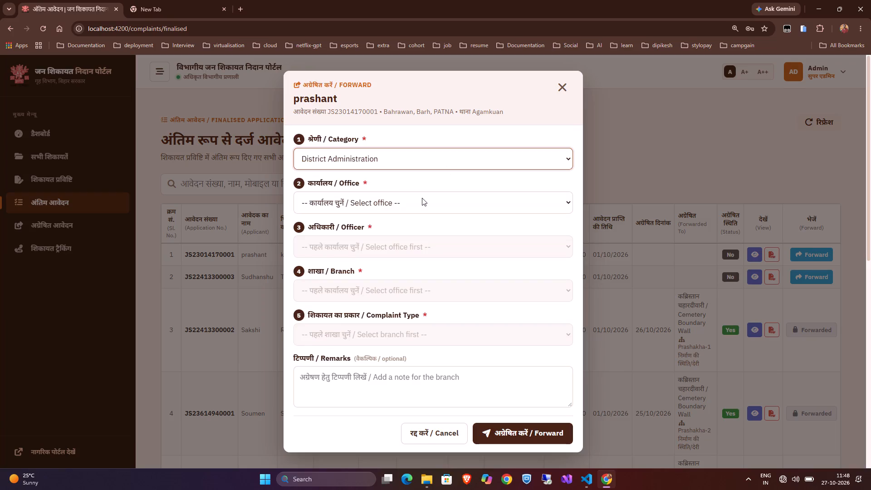
{"action": "left_click", "coordinate": [410, 253]}
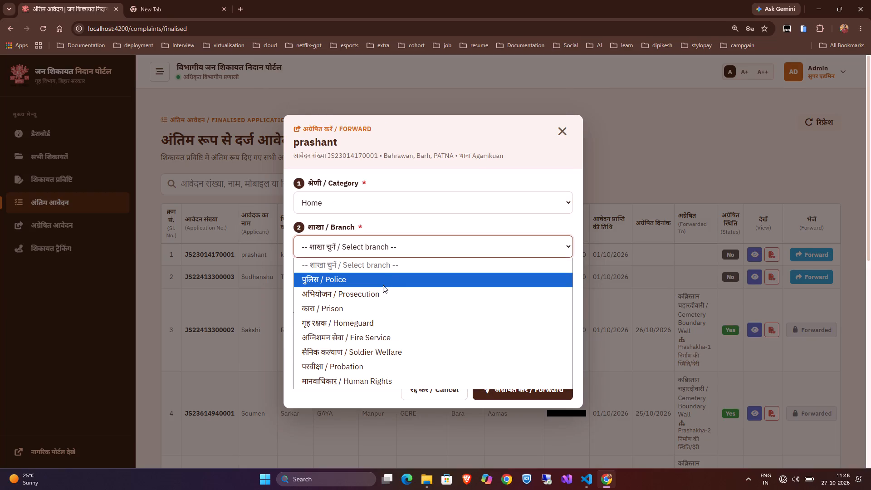
{"action": "left_click", "coordinate": [383, 285]}
{"action": "left_click", "coordinate": [363, 290]}
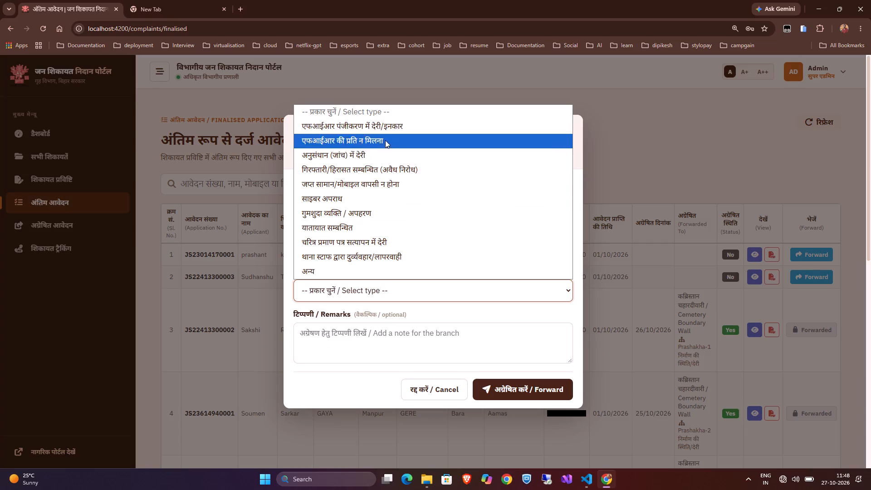
{"action": "left_click", "coordinate": [387, 128]}
Add the remark "Forwardde 27/10/" and forward the application to the Police branch.
{"action": "left_click", "coordinate": [364, 331]}
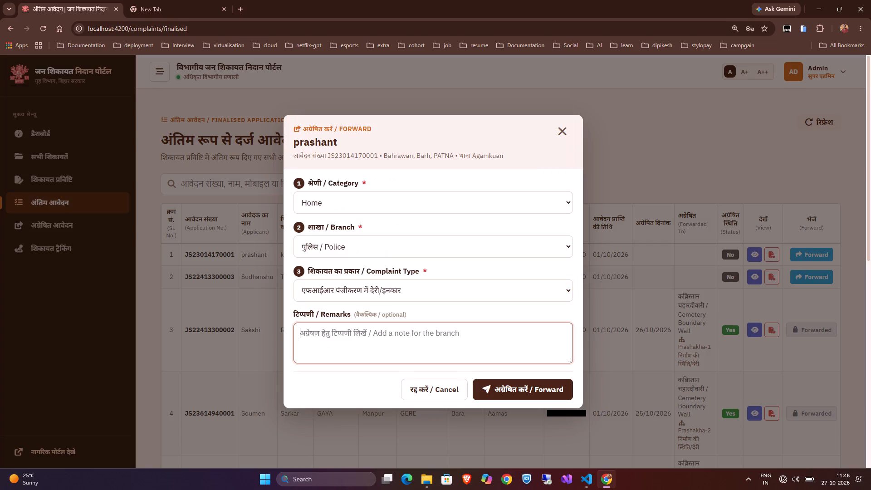
{"action": "type", "text": "Forward"}
{"action": "type", "text": "de"}
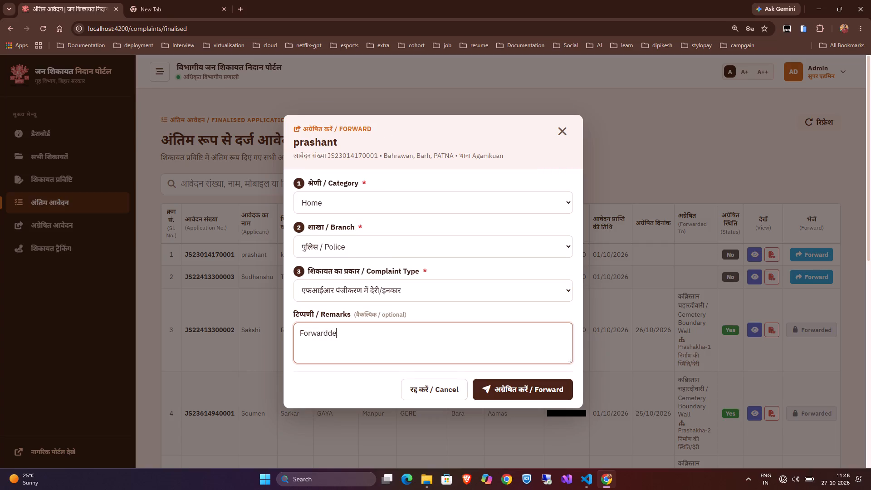
{"action": "key", "text": "space"}
{"action": "type", "text": "26"}
{"action": "key", "text": "BackSpace"}
{"action": "type", "text": "7/10/"}
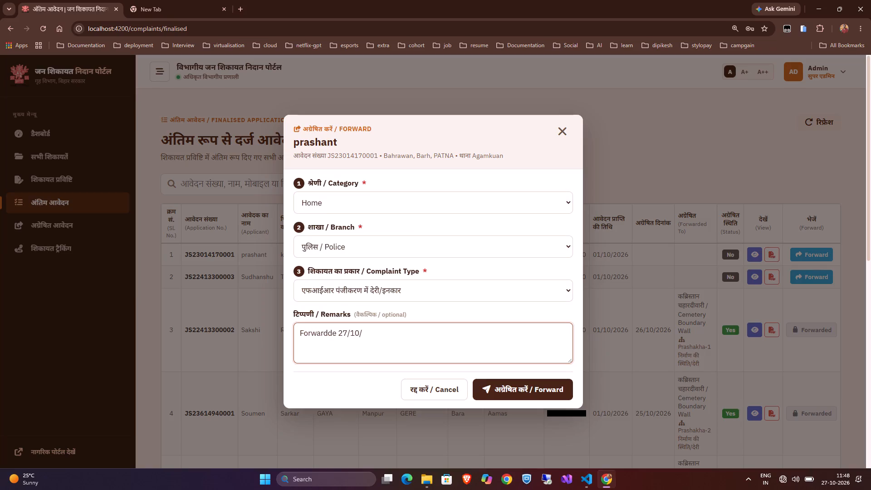
{"action": "left_click", "coordinate": [511, 394]}
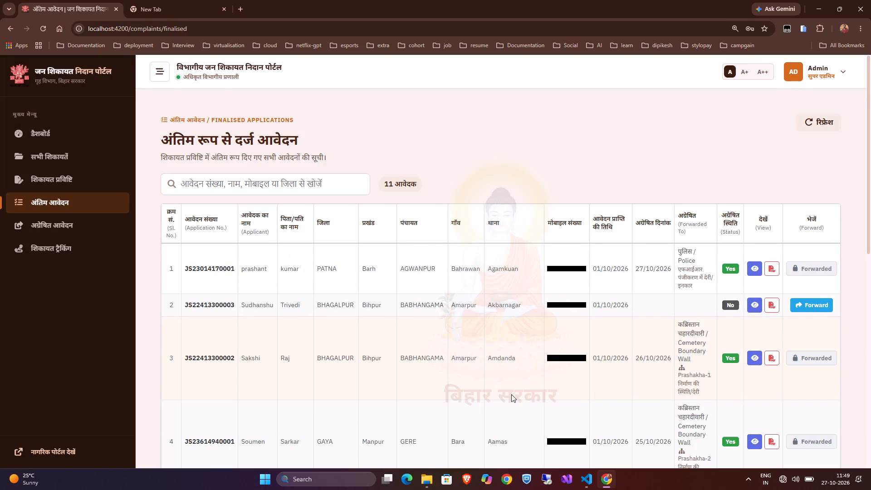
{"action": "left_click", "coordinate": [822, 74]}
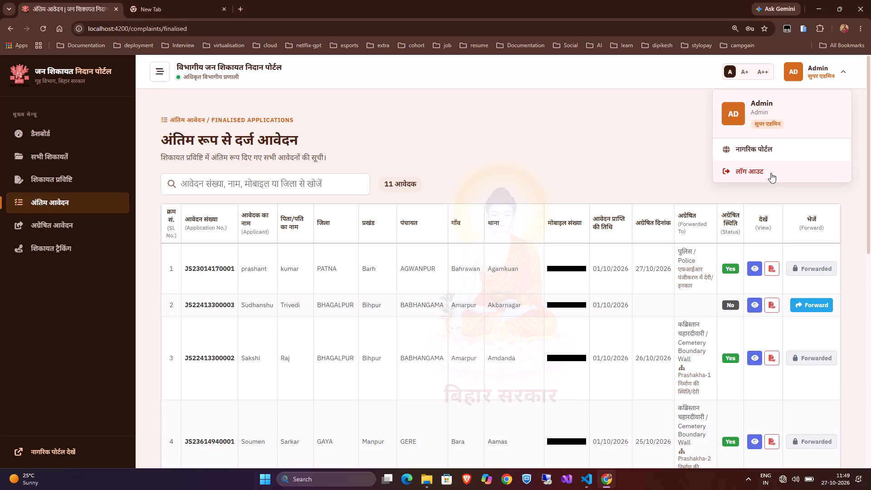
Switch to the empty browser tab and open a new Incognito window.
{"action": "left_click", "coordinate": [160, 0]}
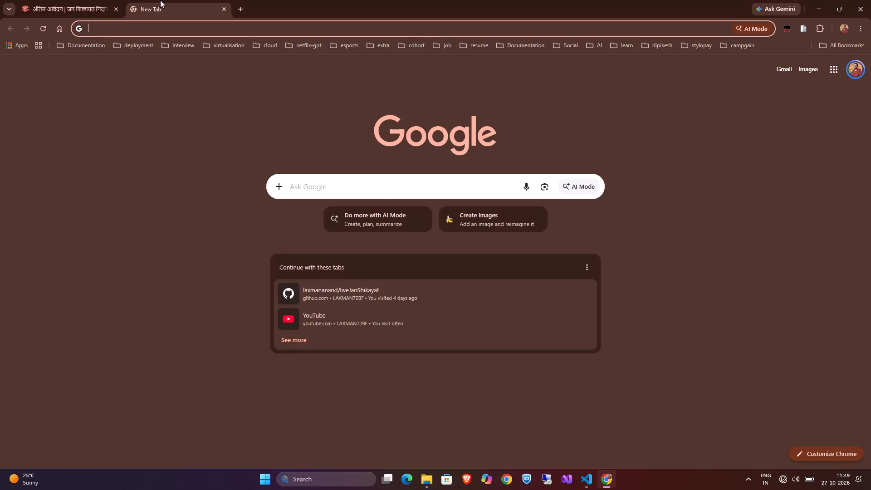